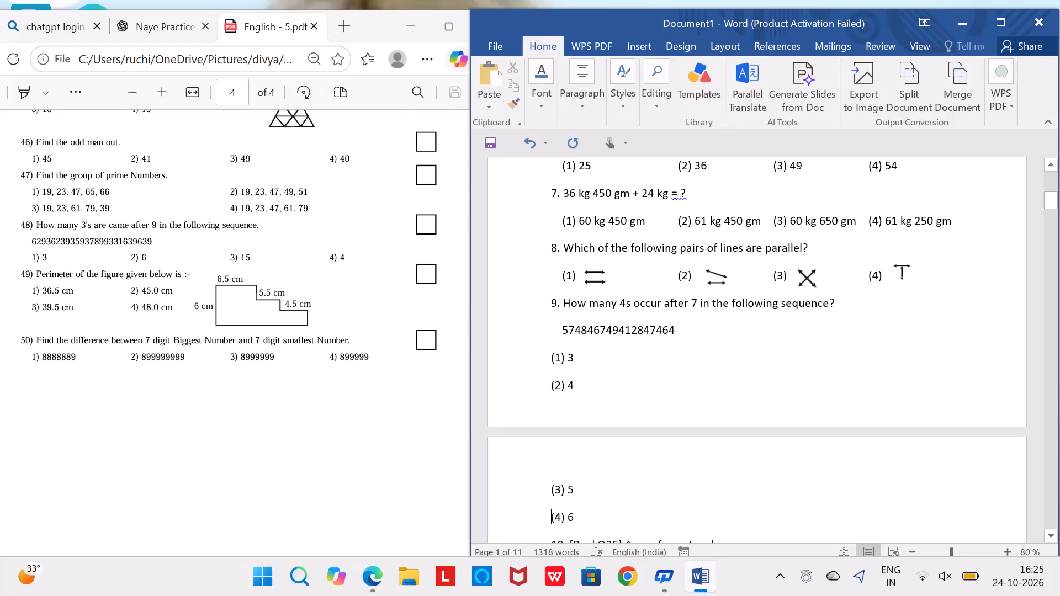
Join the four answer options of question 9 into a single line, from (1) 3 through (4) 6.
key("BackSpace")
key("Left")
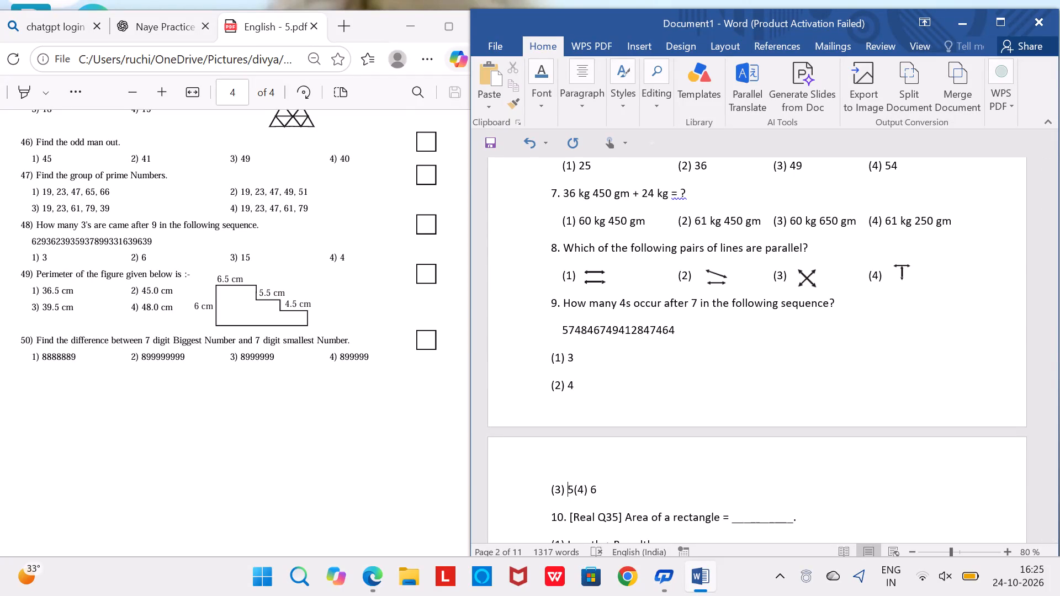
key("Left")
key("Left")
key("Left")
key("Left")
key("BackSpace")
key("Left")
key("Left")
key("Left")
key("Left")
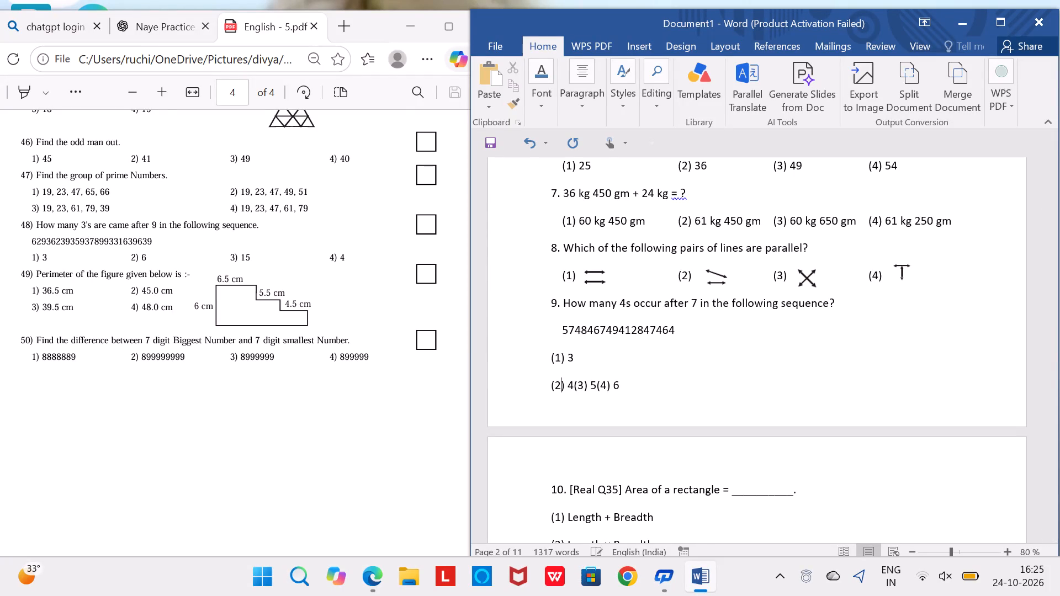
key("Left")
key("BackSpace")
Indent question 9's combined option line by four spaces so it lines up under the number sequence.
key("Left")
key("Left")
key("Left")
key("Left")
key("Left")
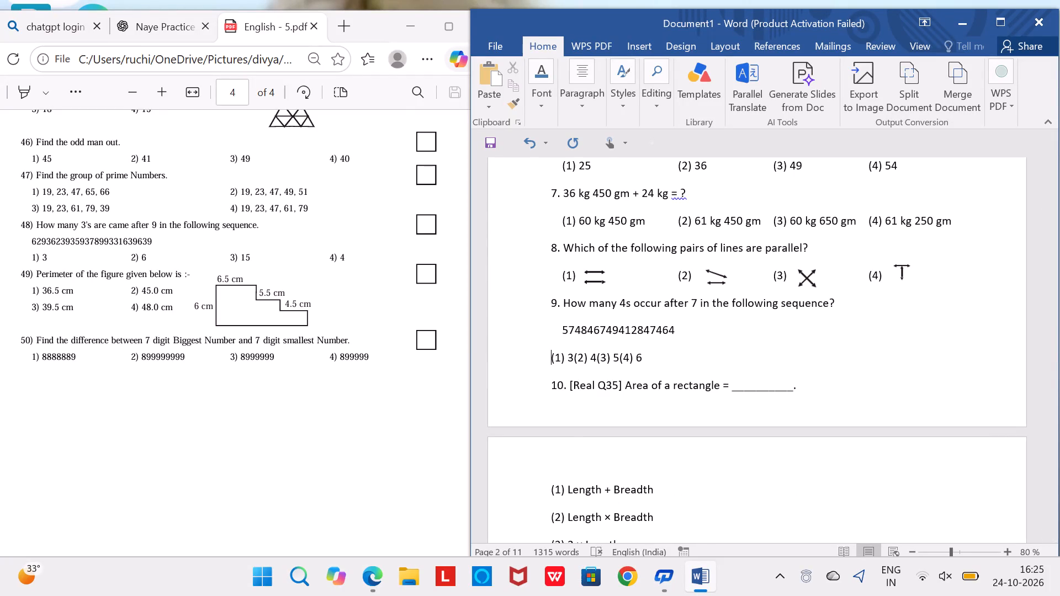
key("space")
key("space")
key("space")
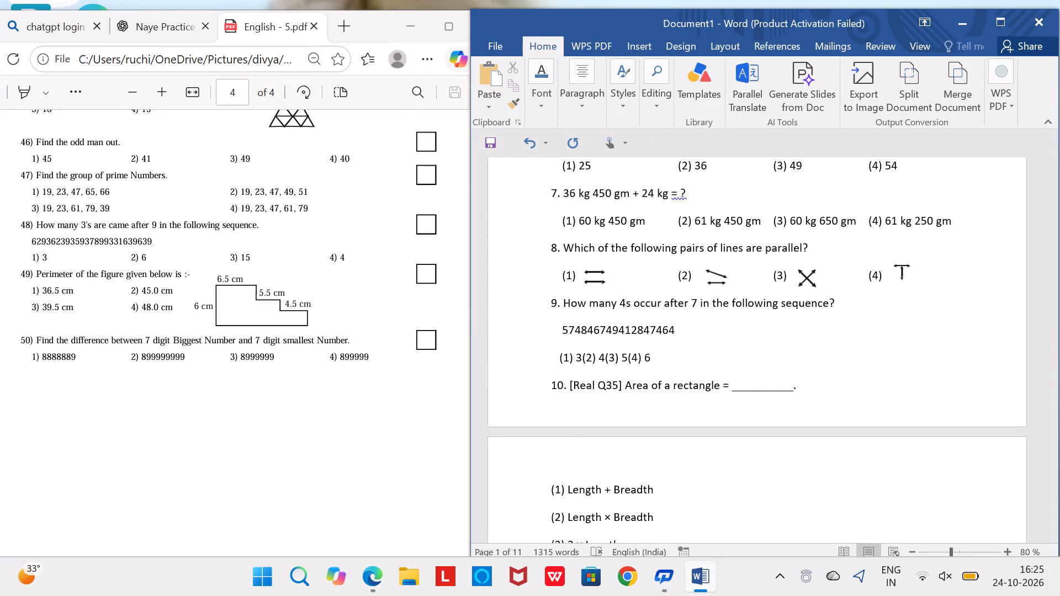
key("space")
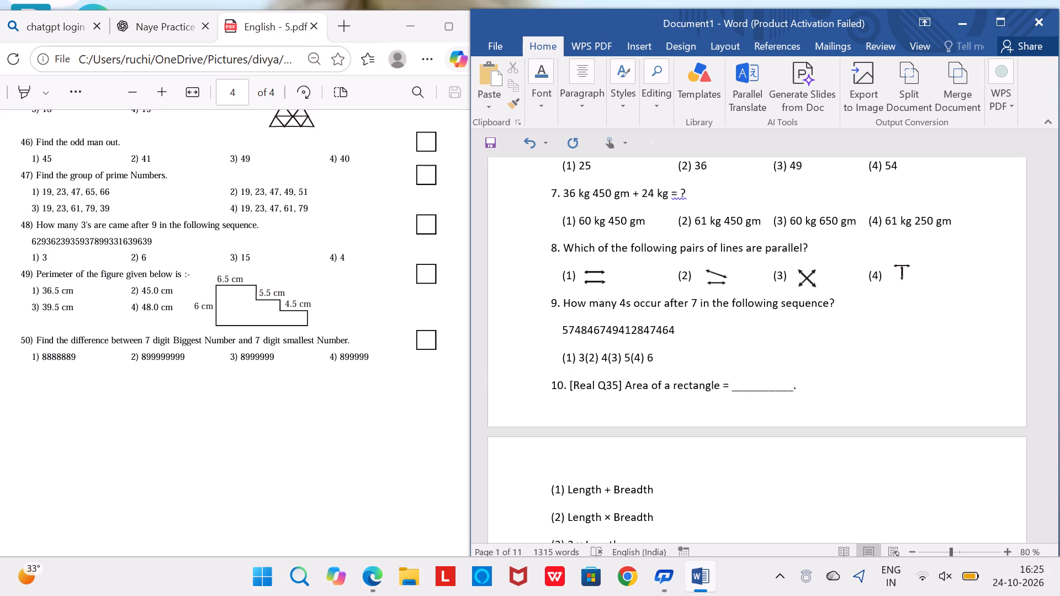
Spread question 9's four options into columns with three tabs between each, aligned with the options of question 8.
key("Right")
key("Right")
key("Right")
key("Right")
key("Right")
key("Tab")
key("Tab")
key("Tab")
key("Right")
key("Right")
key("Right")
key("Right")
key("Right")
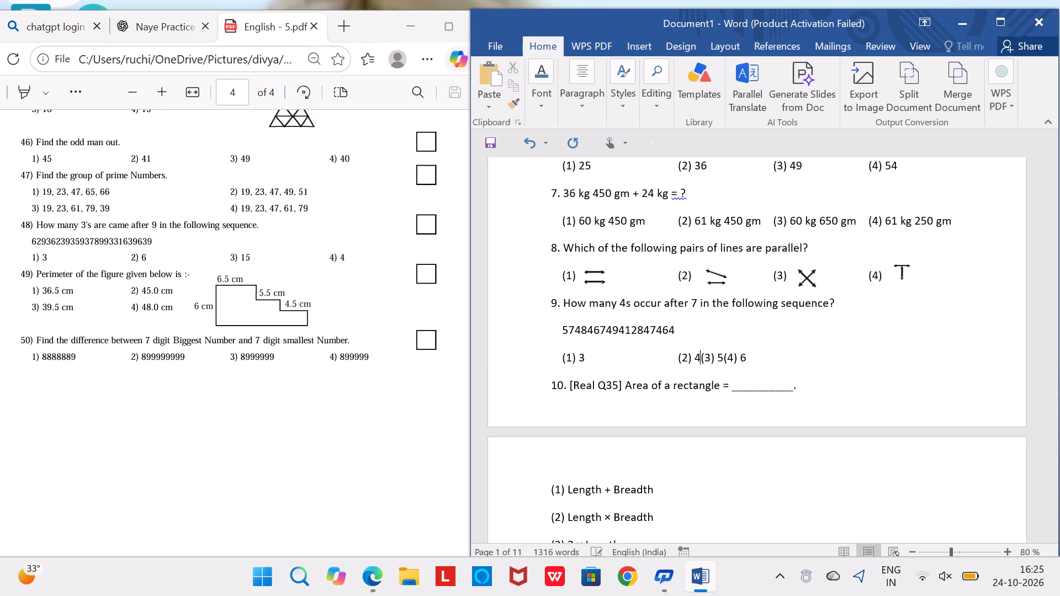
key("Tab")
key("Tab")
key("Tab")
key("Right")
key("Right")
key("Right")
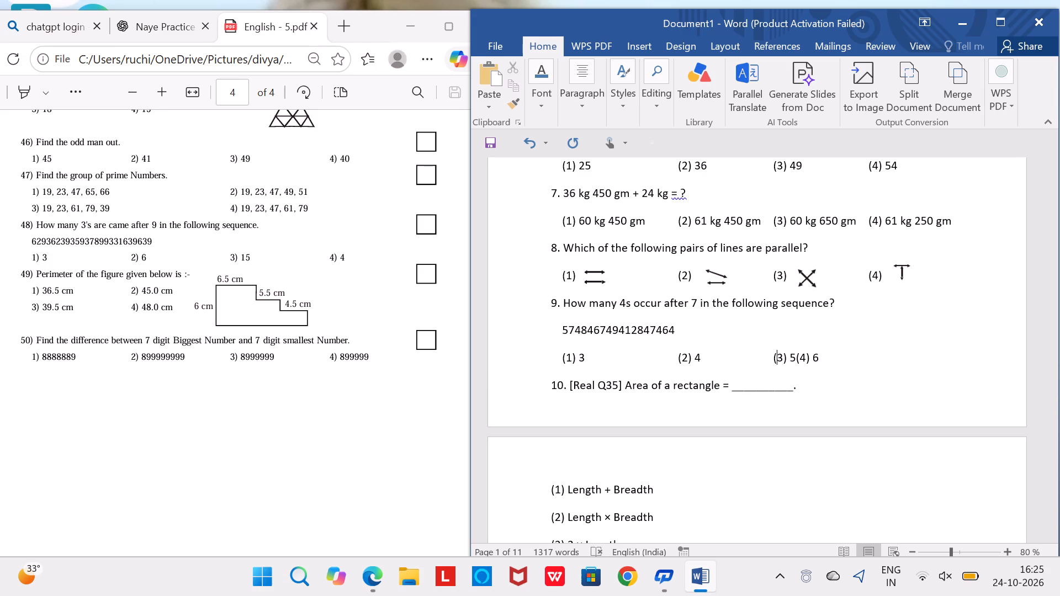
key("Right")
key("Right")
key("Right")
key("Left")
key("Tab")
key("Tab")
key("Tab")
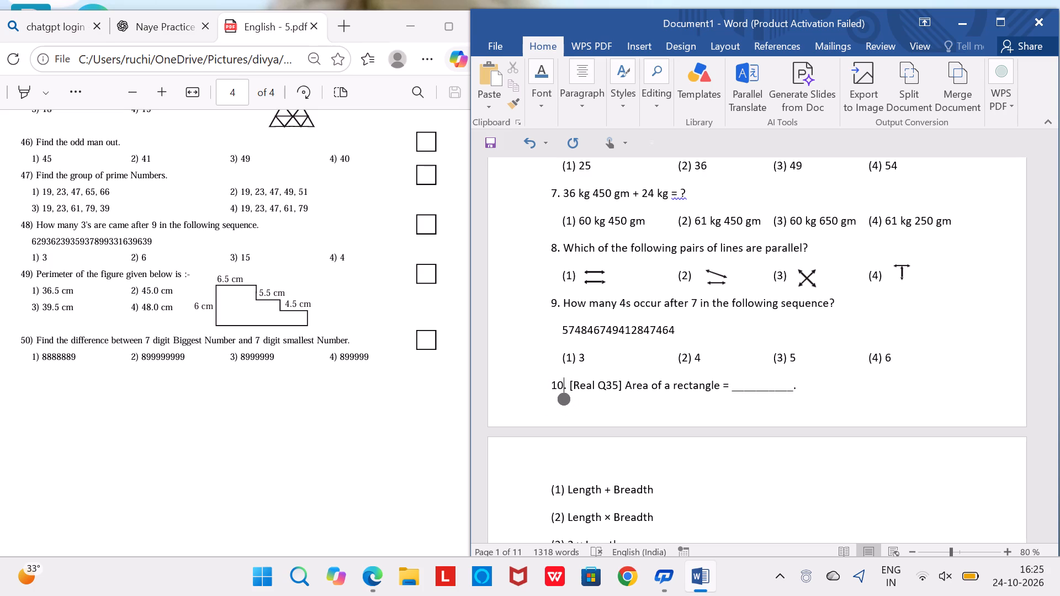
Insert a line break before question 10 so that it starts on the following page.
key("Return")
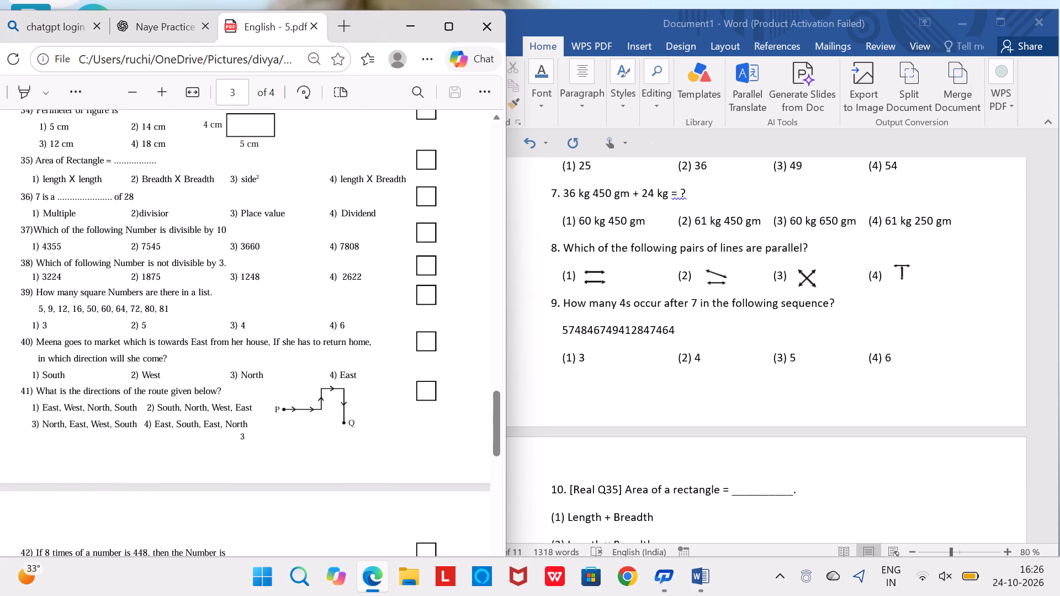
Delete the "[Real Q35]" tag from question 10, leaving "10. Area of a rectangle" as its wording.
left_click(625, 491)
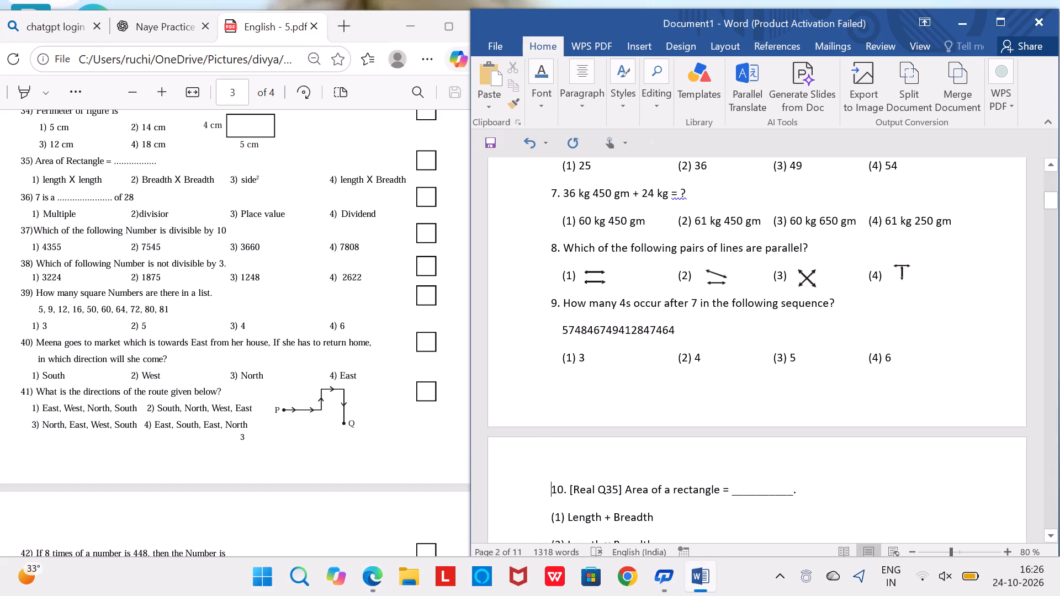
key("Right")
key("Right")
key("Right")
key("Right")
key("Right")
key("Right")
key("Right")
key("Right")
key("Right")
key("Right")
key("Right")
key("Right")
key("Right")
key("Right")
key("Right")
key("Right")
key("Left")
key("BackSpace")
key("BackSpace")
key("BackSpace")
key("BackSpace")
key("BackSpace")
key("BackSpace")
key("BackSpace")
key("BackSpace")
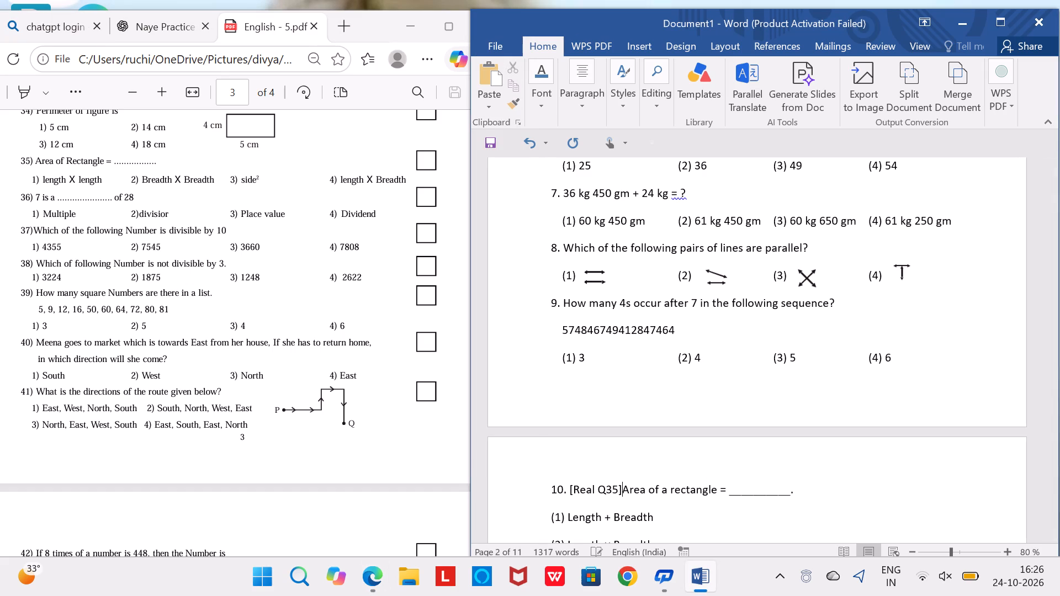
key("BackSpace")
key("BackSpace")
key("BackSpace")
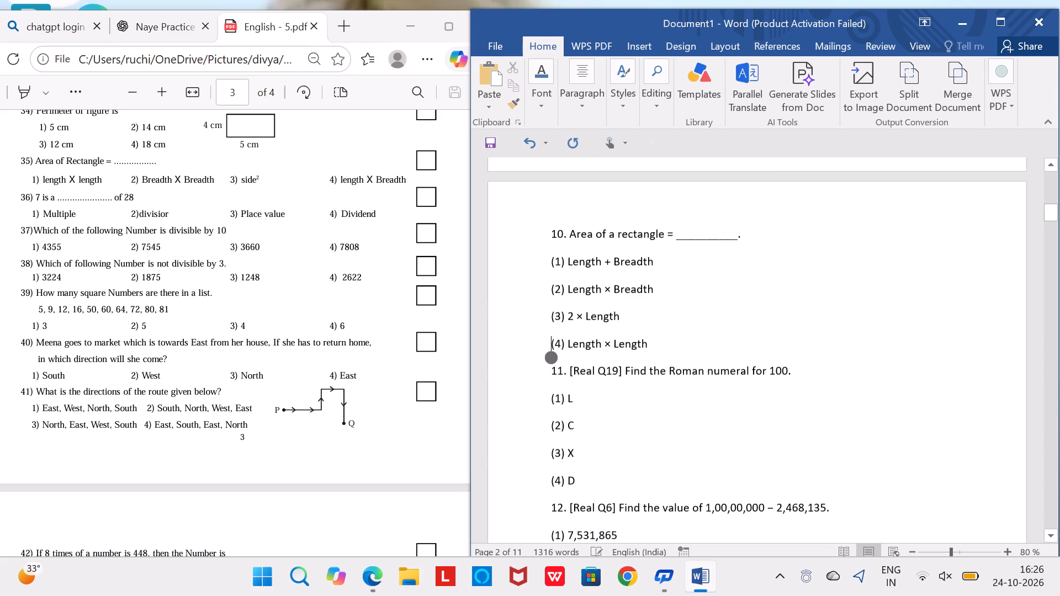
Join question 10's four answer options into a single line, from (1) Length + Breadth through (4) Length × Length.
key("BackSpace")
key("Left")
key("Left")
key("Left")
key("Left")
key("Left")
key("Left")
key("Left")
key("Left")
key("Left")
key("Left")
key("Left")
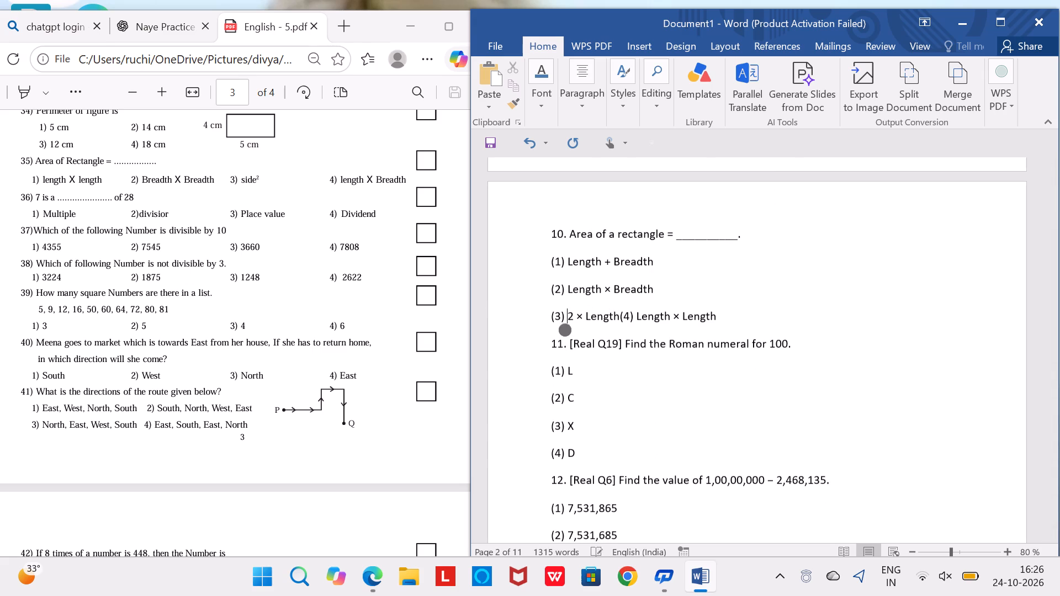
key("Left")
key("Left")
key("Left")
key("BackSpace")
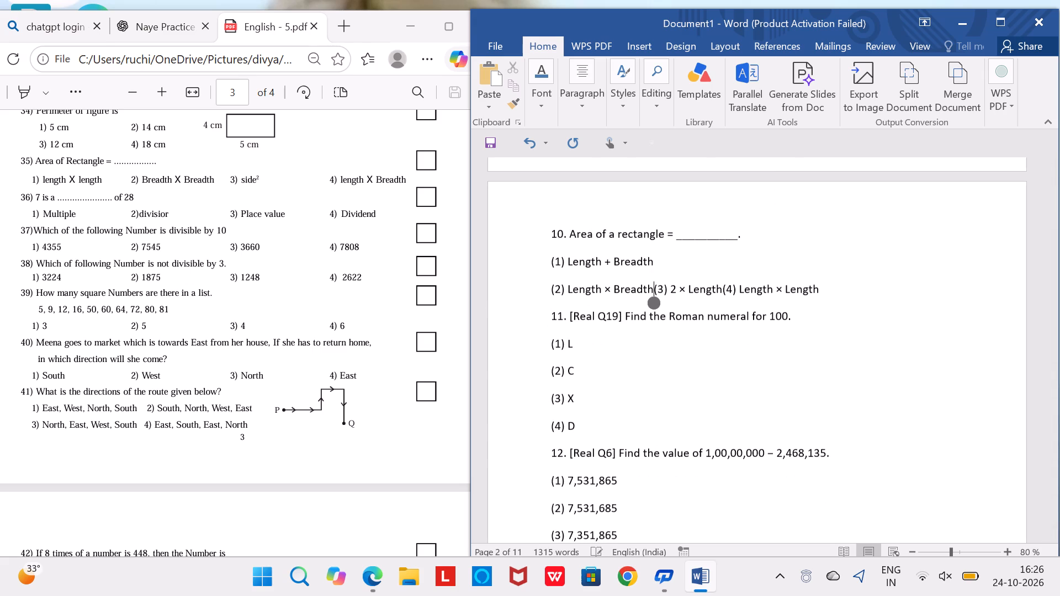
key("Left")
key("Left")
key("Left")
key("Left")
key("Left")
key("Left")
key("Left")
key("Left")
key("Left")
key("Left")
key("Left")
key("Left")
key("Left")
key("Left")
key("Left")
key("Left")
key("Left")
key("Left")
key("Left")
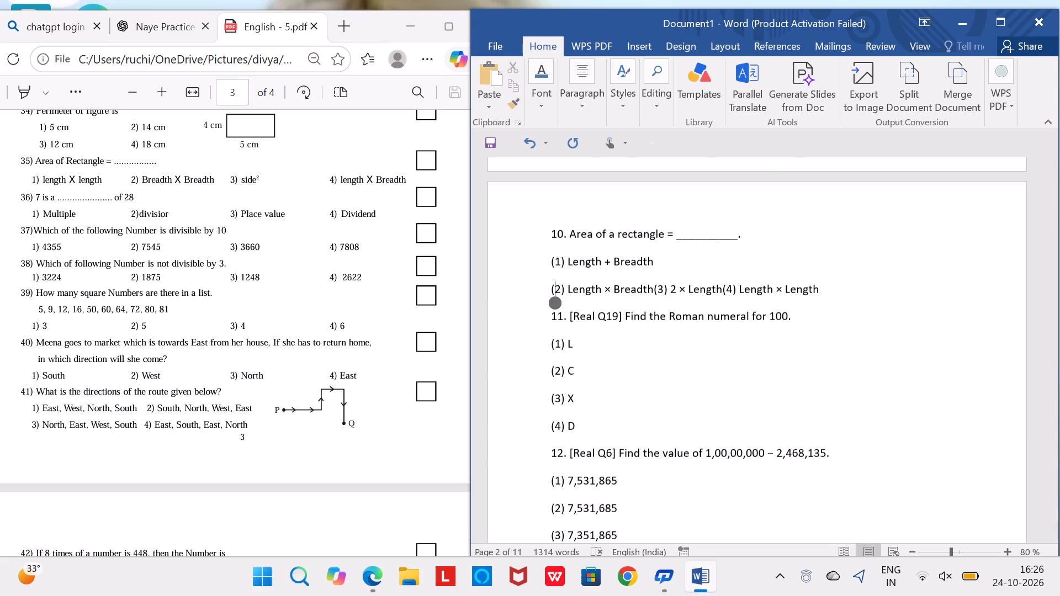
key("Left")
key("BackSpace")
Indent question 10's combined option line by five spaces.
key("Left")
key("Left")
key("Left")
key("Left")
key("Left")
key("Left")
key("Left")
key("Left")
key("Left")
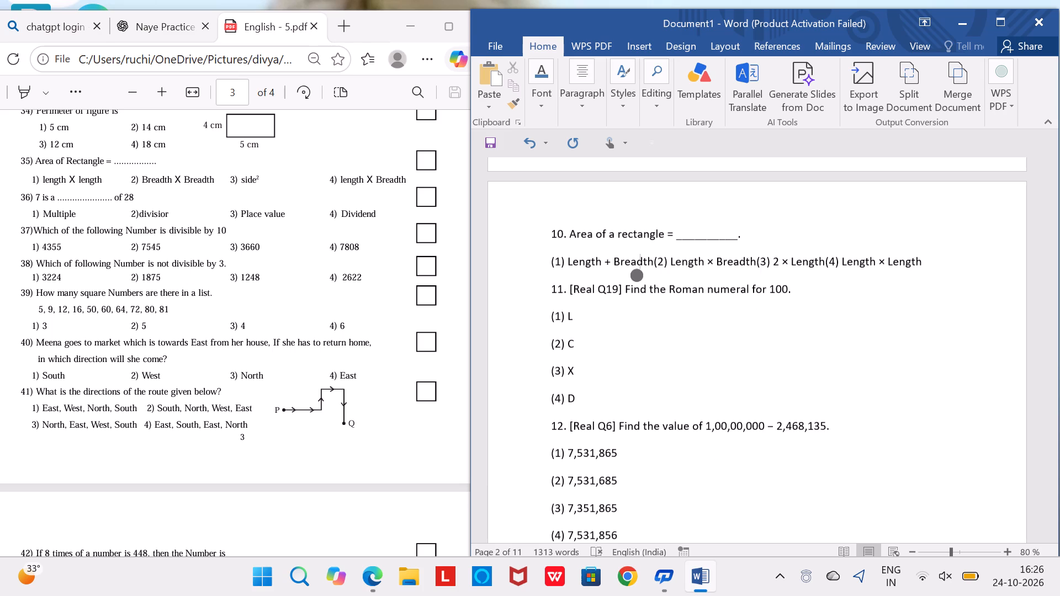
key("Left")
key("Left")
key("Left")
key("Left")
key("Left")
key("Left")
key("Left")
key("Left")
key("Left")
key("Left")
key("Left")
key("space")
key("space")
key("space")
key("space")
key("space")
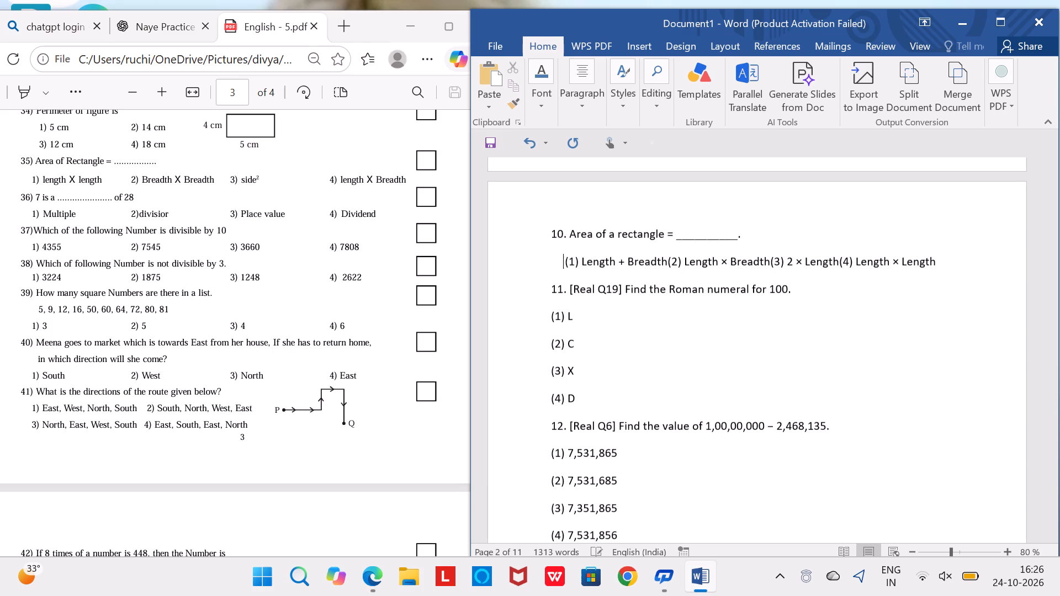
In question 10's option line, insert one tab space between "(1) Length + Breadth" and "(2) Length × Breadth".
key("Right")
key("Right")
key("Right")
key("Right")
key("Right")
key("Right")
key("Right")
key("Right")
key("Right")
key("Right")
key("Right")
key("Right")
key("Right")
key("Right")
key("Right")
key("Right")
key("Right")
key("Right")
key("Right")
key("Right")
key("Tab")
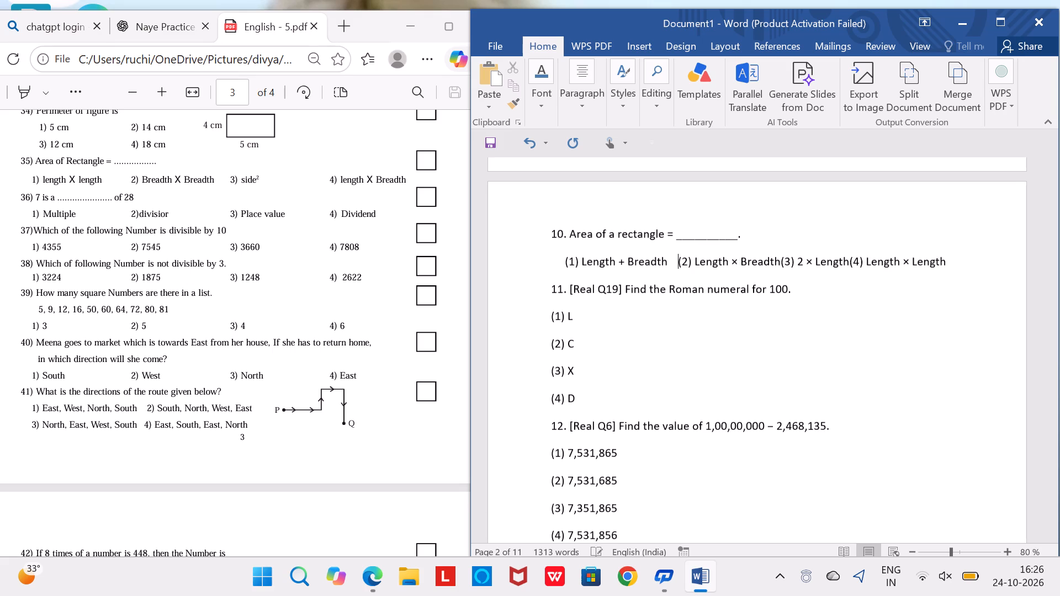
Insert one tab space between "(2) Length × Breadth" and "(3) 2 × Length" in question 10's option line.
key("Right")
key("Right")
key("Right")
key("Right")
key("Right")
key("Right")
key("Right")
key("Right")
key("Right")
key("Right")
key("Right")
key("Right")
key("Right")
key("Right")
key("Right")
key("Right")
key("Right")
key("Right")
key("Right")
key("Right")
key("Tab")
Separate "(4) Length × Length" from "(3) 2 × Length" in question 10's option line with a tab space.
key("Right")
key("Right")
key("Right")
key("Right")
key("Right")
key("Right")
key("Right")
key("Right")
key("Right")
key("Right")
key("Right")
key("Right")
key("Right")
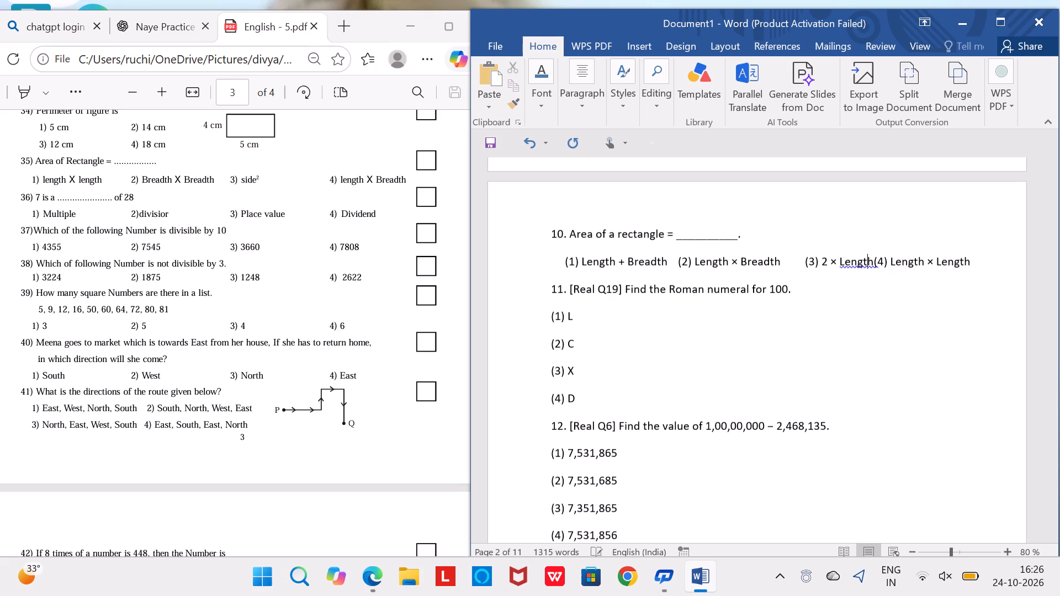
key("Right")
key("Tab")
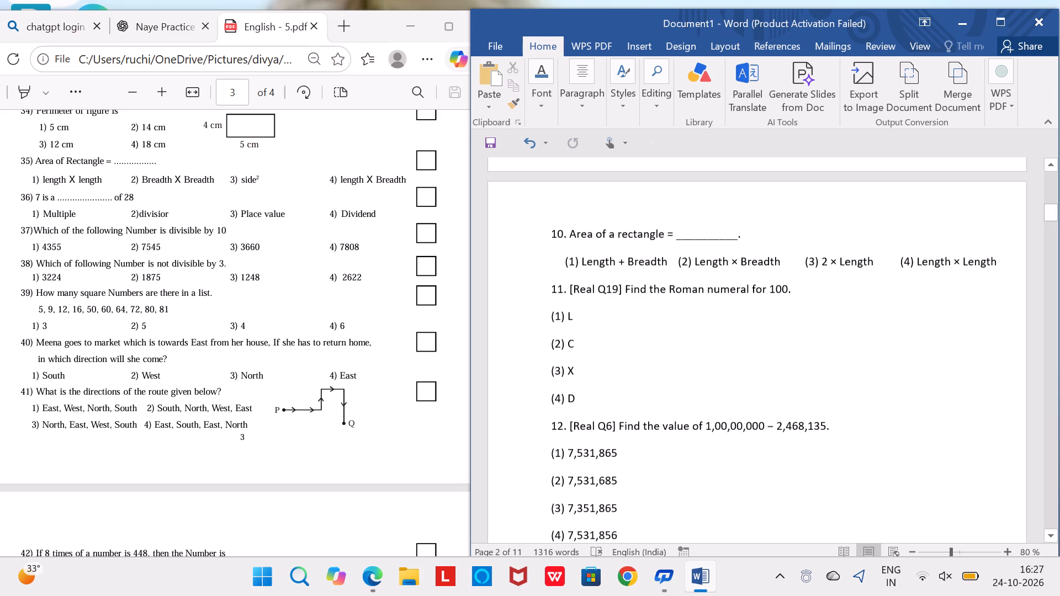
Delete the "[Real Q19]" tag from question 11, leaving "11. Find the Roman numeral for 100.".
left_click(619, 298)
left_click(624, 299)
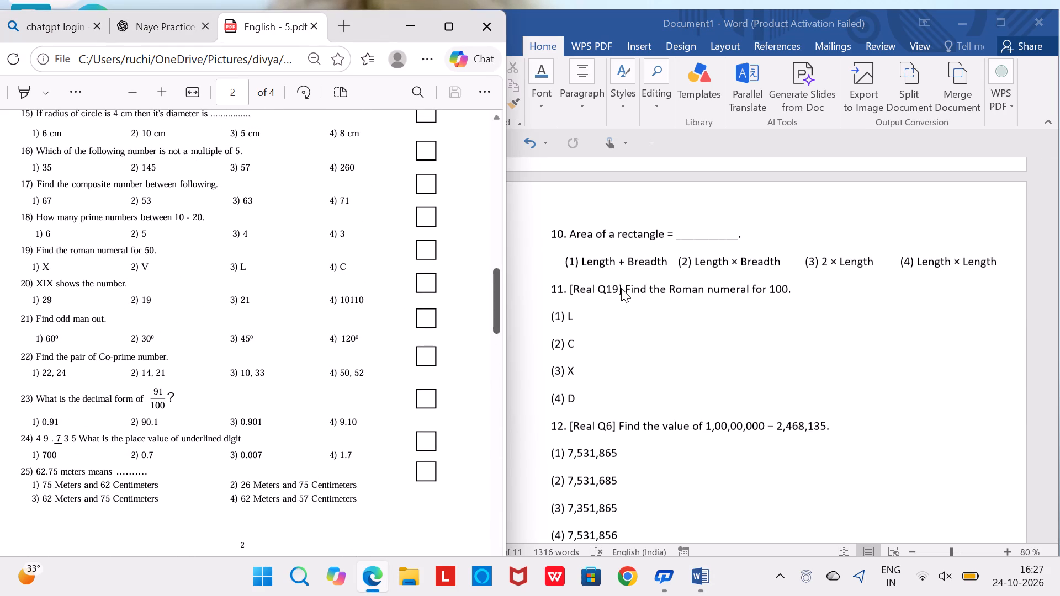
left_click(625, 290)
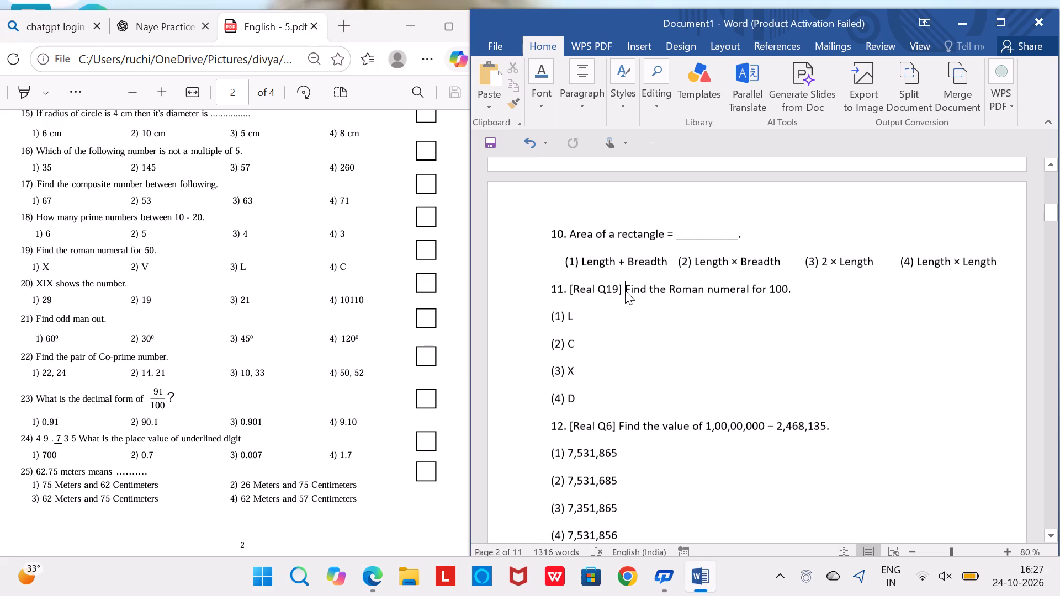
key("BackSpace")
key("BackSpace")
key("BackSpace")
key("BackSpace")
key("BackSpace")
key("BackSpace")
key("BackSpace")
key("BackSpace")
key("BackSpace")
key("BackSpace")
key("BackSpace")
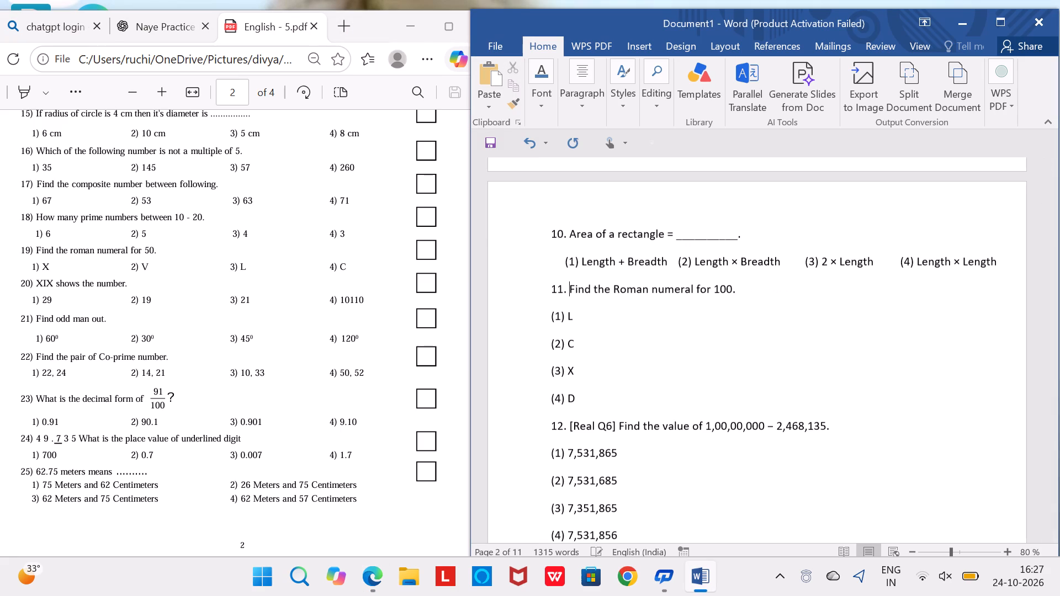
Join question 11's four answer options into a single line, from (1) L through (4) D.
key("Down")
key("Down")
key("Down")
key("Down")
key("Left")
key("Left")
key("Left")
key("Left")
key("BackSpace")
key("Left")
key("Left")
key("Left")
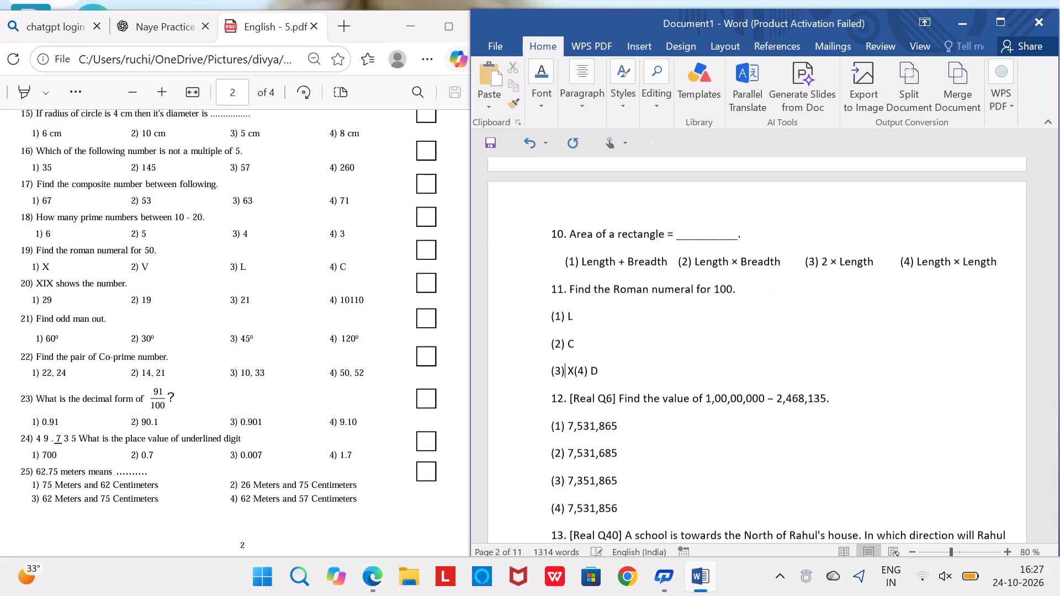
key("Left")
key("Left")
key("BackSpace")
key("Left")
key("Left")
key("Left")
key("Left")
key("Left")
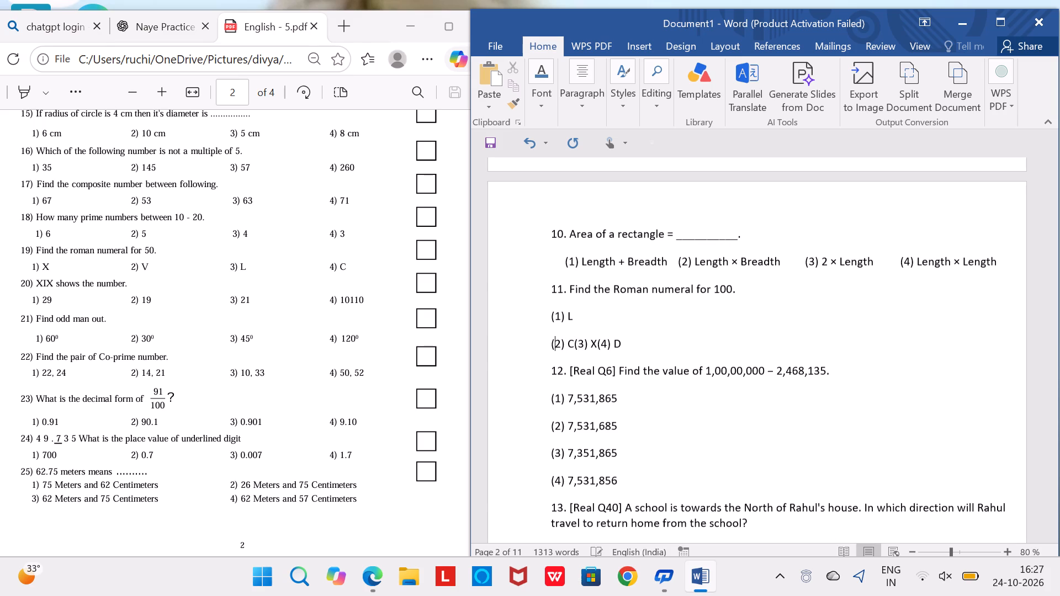
key("BackSpace")
Indent question 11's combined option line by seven spaces.
key("Left")
key("Left")
key("Left")
key("Left")
key("Left")
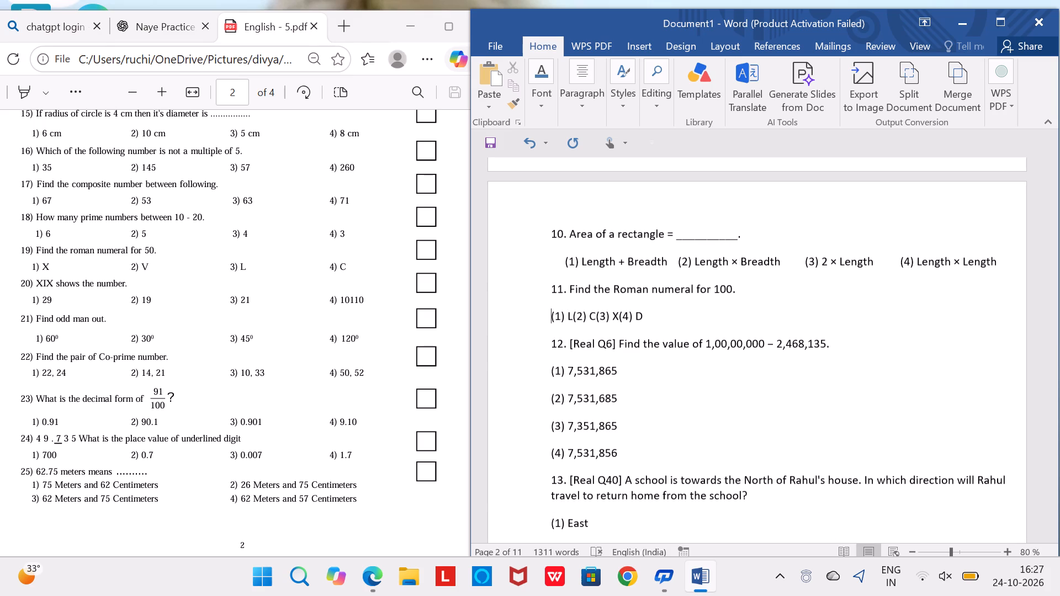
key("space")
key("space")
key("space")
key("space")
key("space")
key("space")
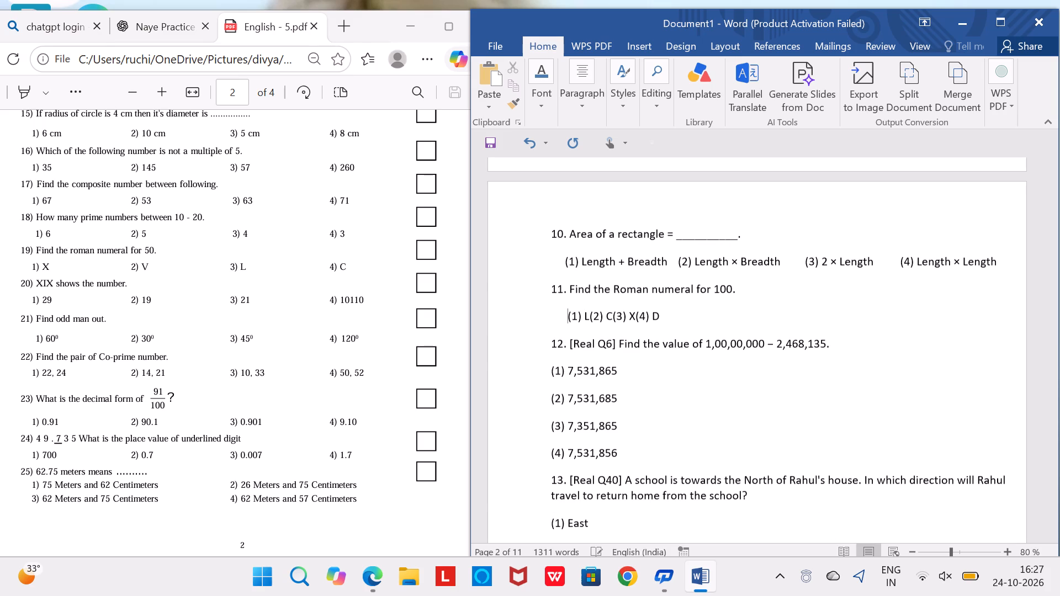
key("space")
Insert three tab spaces after "(1) L" in question 11 so option (2) aligns with question 10's second option.
key("Right")
key("Right")
key("Right")
key("Right")
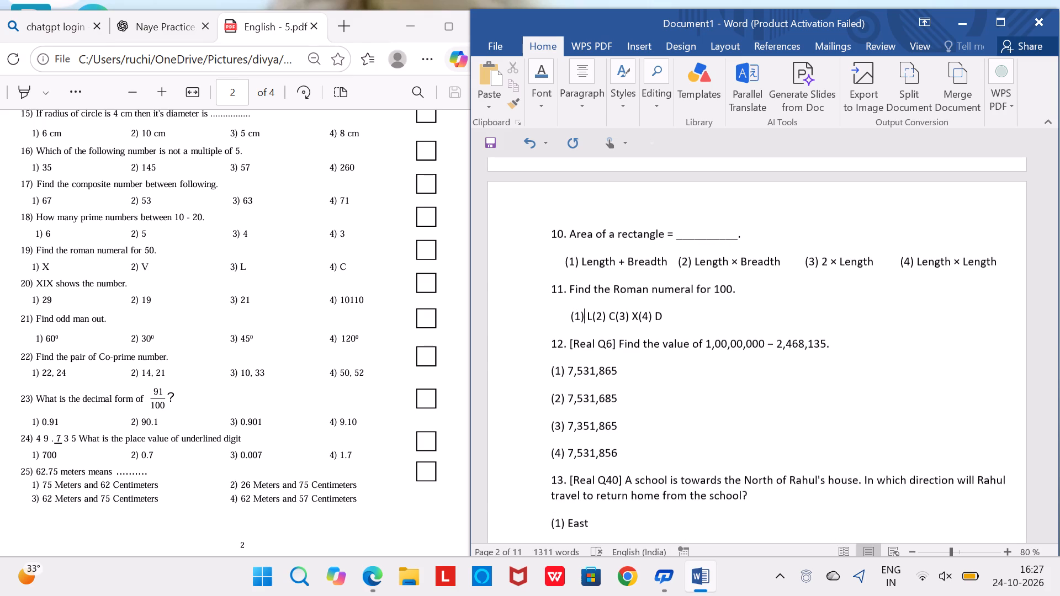
key("Right")
key("Tab")
key("Tab")
key("Tab")
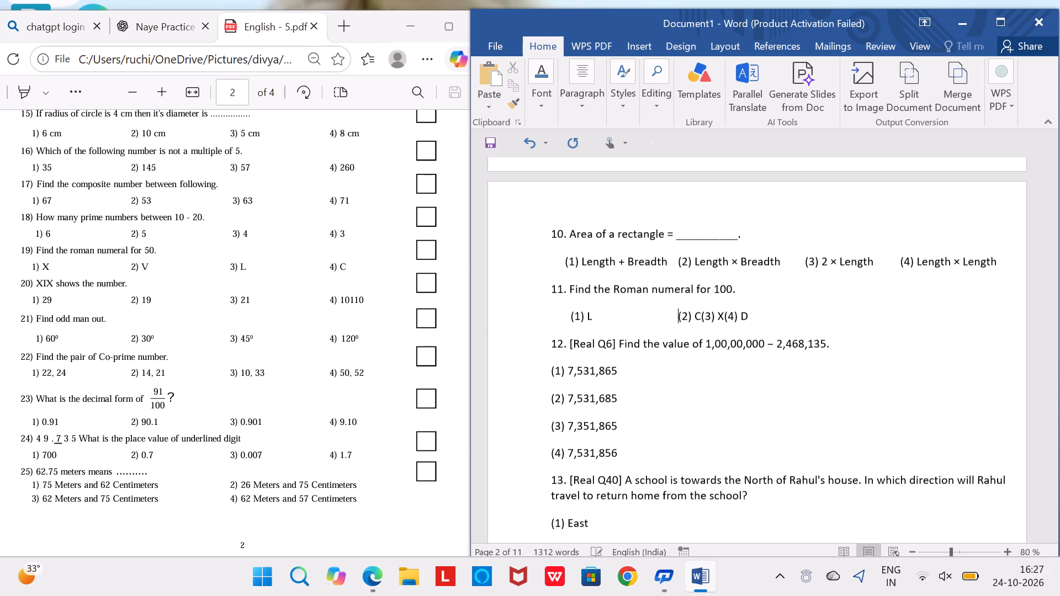
Separate "(3) X" from "(2) C" in question 11's option line with three tab spaces.
key("Right")
key("Right")
key("Right")
key("Right")
key("Right")
key("Tab")
key("Tab")
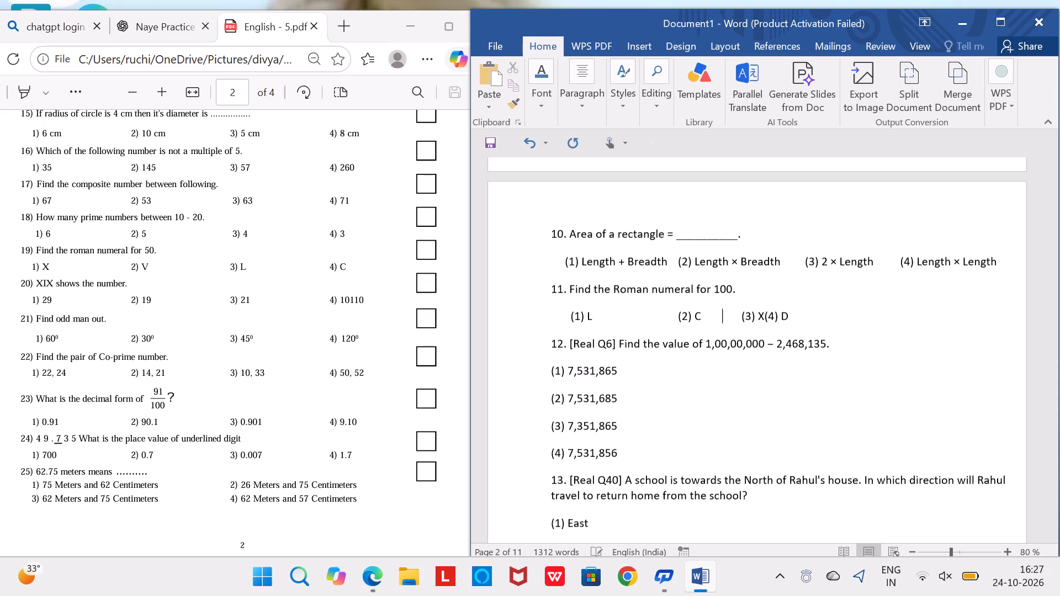
key("Tab")
key("Tab")
key("Right")
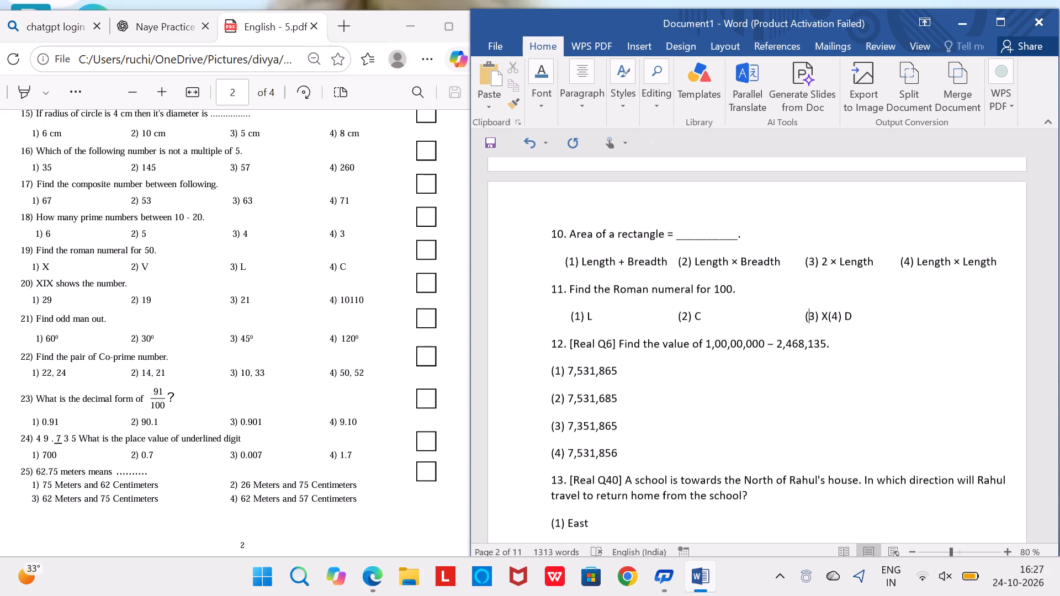
key("Right")
key("Right")
key("Left")
key("Left")
key("Left")
key("BackSpace")
Insert three tab spaces between "(3) X" and "(4) D" in question 11's option line.
key("Right")
key("Right")
key("Right")
key("Right")
key("Right")
key("Right")
key("Right")
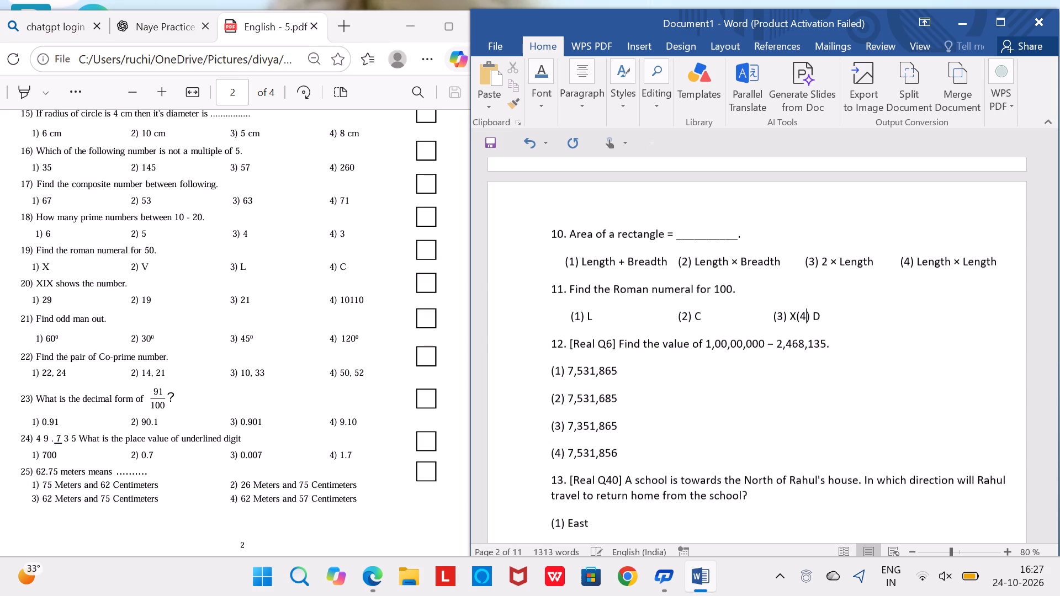
key("Left")
key("Left")
key("Tab")
key("Tab")
key("Tab")
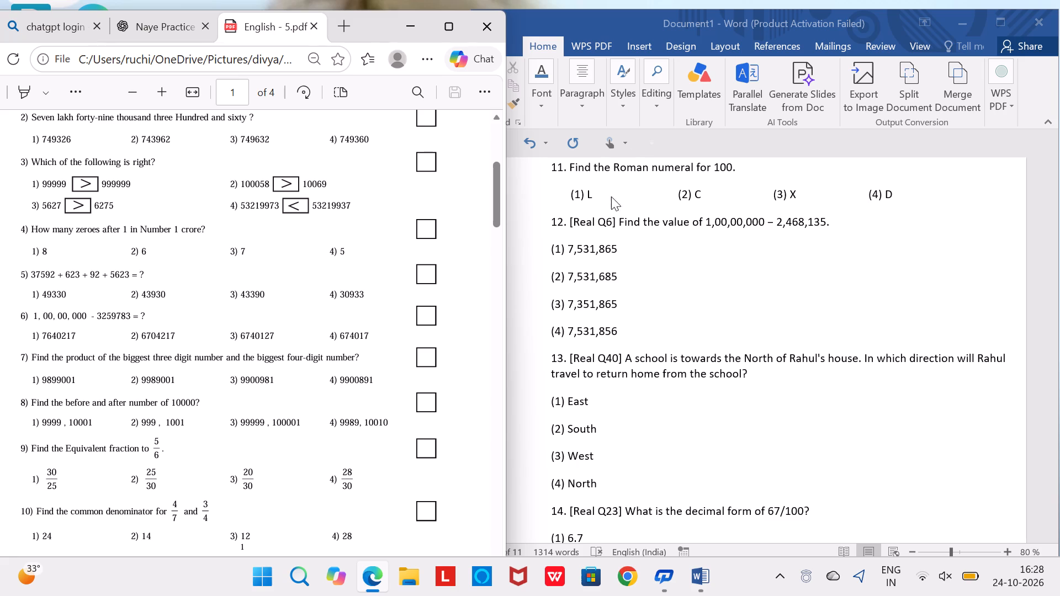
Delete the "[Real Q6]" tag from question 12, leaving "12. Find the value of 1,00,00,000 − 2,468,135.".
left_click(617, 217)
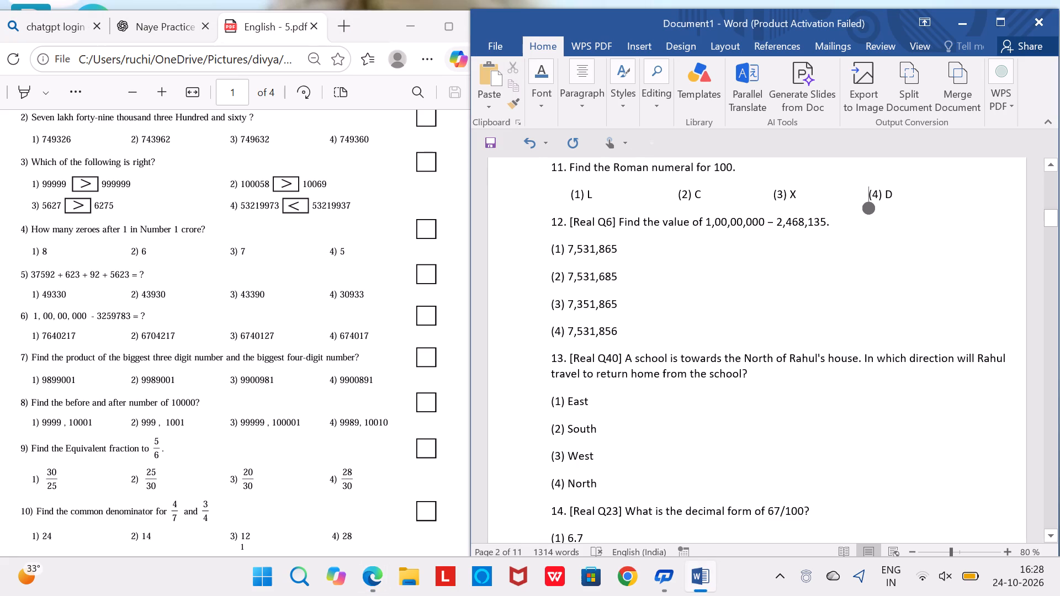
left_click(618, 229)
key("BackSpace")
key("BackSpace")
key("BackSpace")
key("BackSpace")
key("BackSpace")
key("BackSpace")
key("BackSpace")
key("BackSpace")
key("BackSpace")
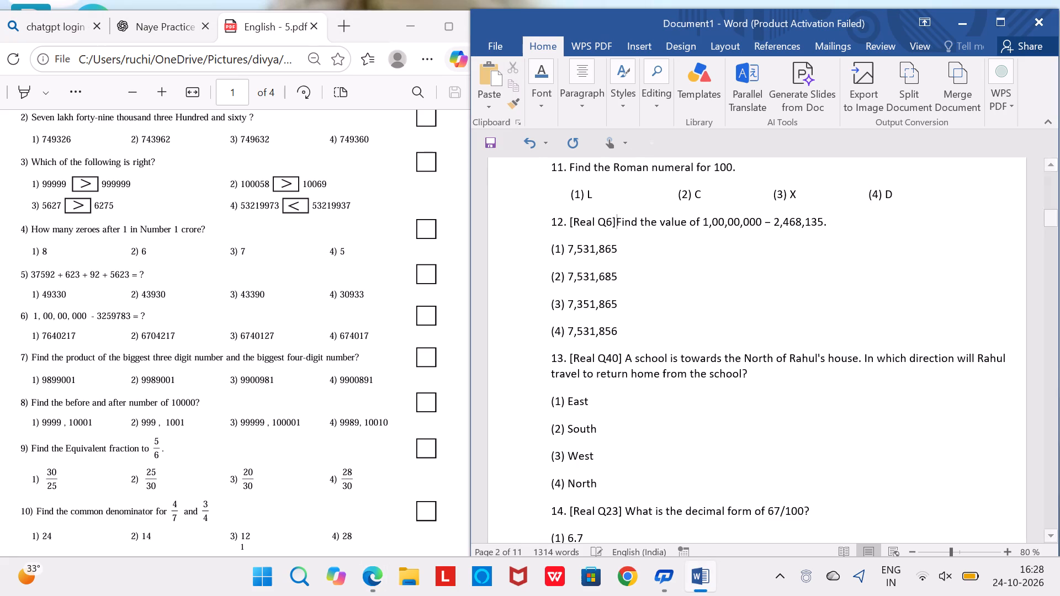
key("BackSpace")
Join option "(4) 7,531,856" of question 12 onto the end of the option (3) line.
key("Down")
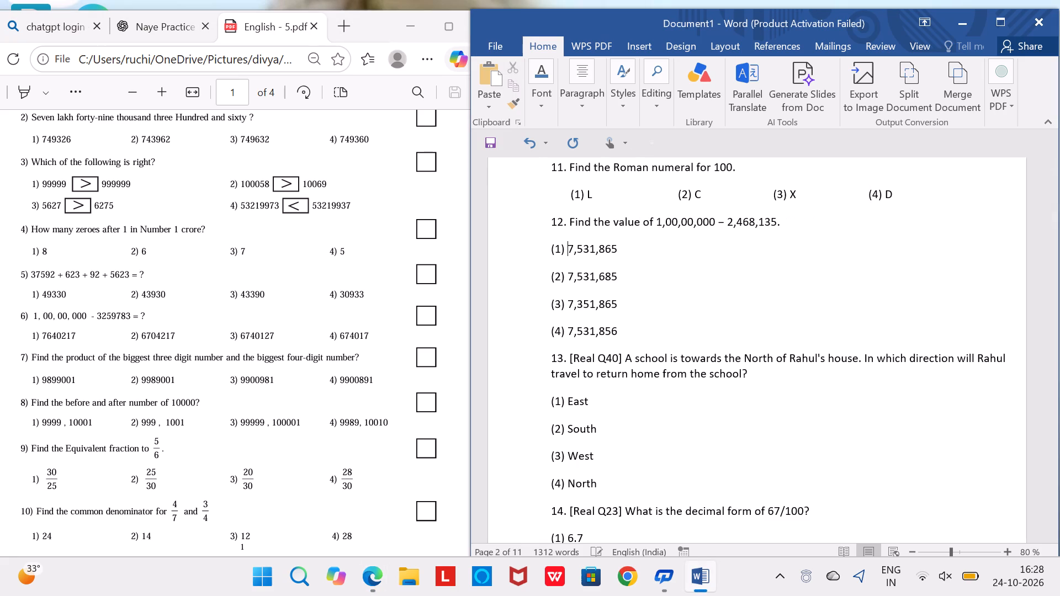
key("Down")
key("Down")
key("Down")
key("Left")
key("Left")
key("Left")
key("Left")
key("BackSpace")
Join question 12's line starting with "(3) 7,351,865" onto the end of the option (2) line.
key("Left")
key("Left")
key("Left")
key("Left")
key("Left")
key("Left")
key("Left")
key("Left")
key("Left")
key("Left")
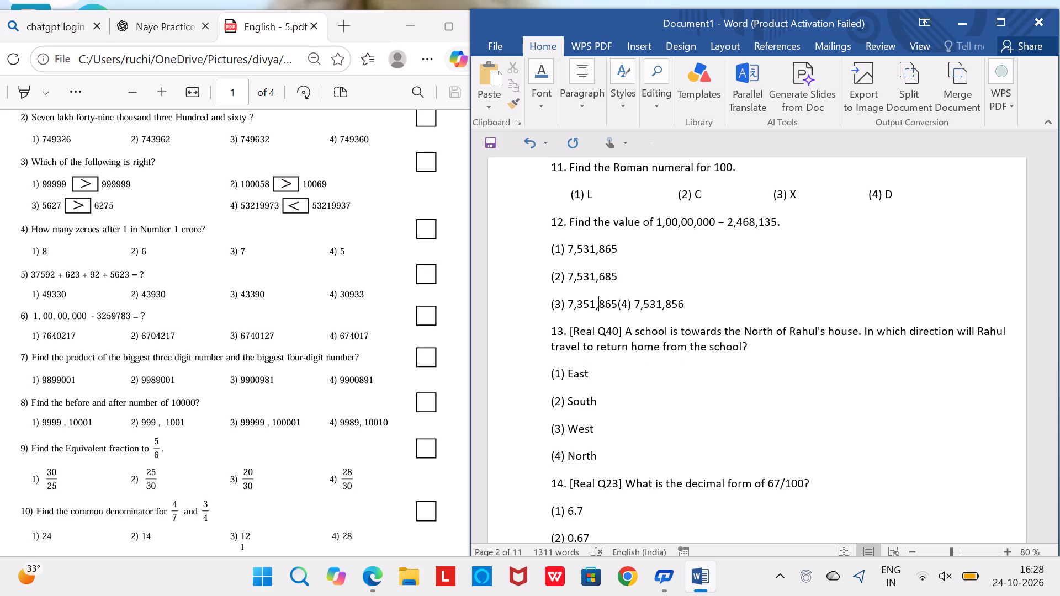
key("Left")
key("Left")
key("Left")
key("BackSpace")
Join question 12's line starting with "(2) 7,531,685" onto the option (1) line so all four options share one line.
key("Left")
key("Left")
key("Left")
key("Left")
key("Left")
key("Left")
key("Left")
key("Left")
key("Left")
key("Left")
key("Left")
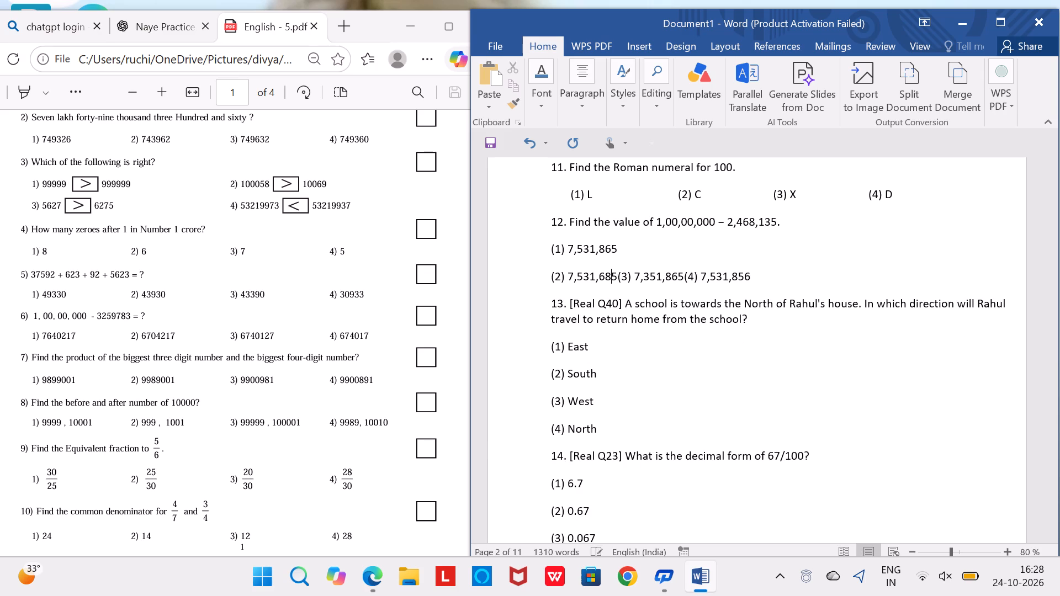
key("Left")
key("Left")
key("BackSpace")
Indent question 12's combined option line with six spaces before "(1) 7,531,865".
key("Left")
key("Left")
key("Left")
key("Left")
key("Left")
key("Left")
key("Left")
key("Left")
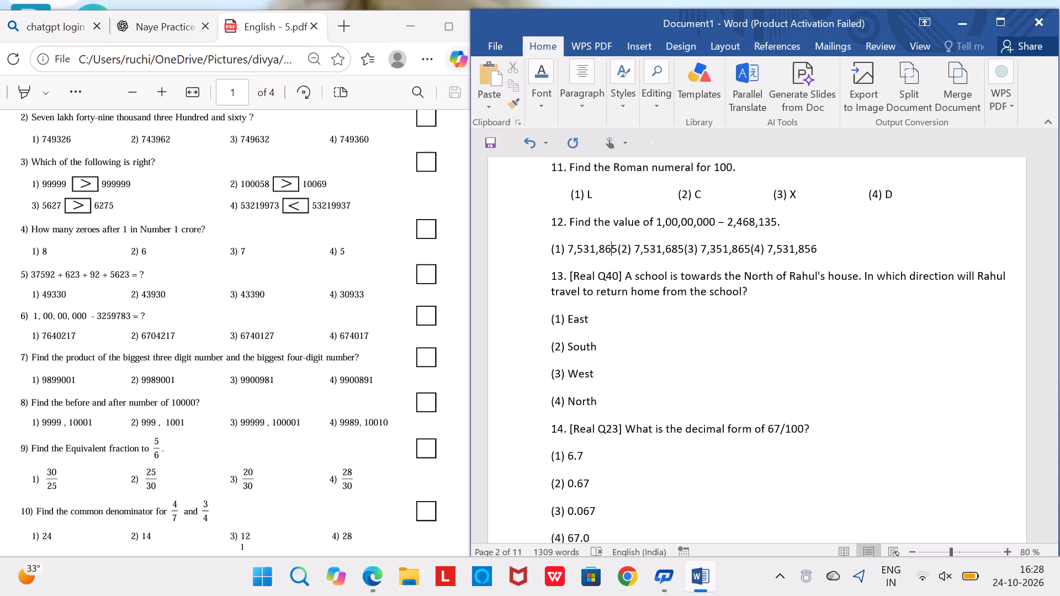
key("Left")
key("Left")
key("Left")
key("Left")
key("Left")
key("Left")
key("Down")
key("Left")
key("Left")
key("Left")
key("Left")
key("Left")
key("Left")
key("Left")
key("Left")
key("Left")
key("Left")
key("Left")
key("Left")
key("Left")
key("Left")
key("Left")
key("Left")
key("Left")
key("Left")
key("Left")
key("Left")
key("Left")
key("Left")
key("Left")
key("Left")
key("Left")
key("Left")
key("Left")
key("Left")
key("Left")
key("space")
key("space")
key("space")
key("space")
key("space")
key("space")
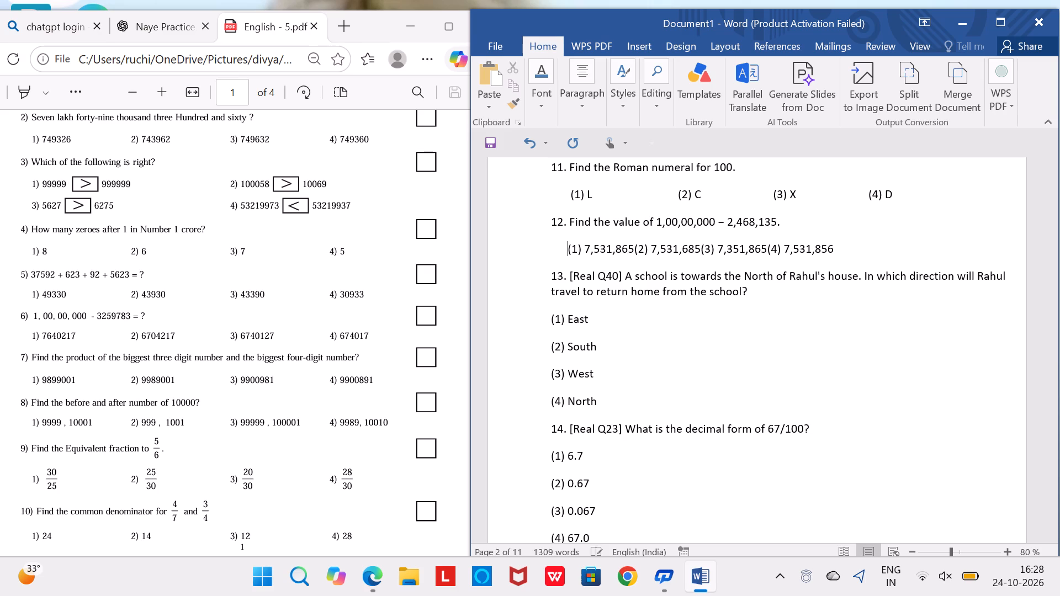
Insert two tab spaces between "(1) 7,531,865" and "(2) 7,531,685" to align option (2) with question 11's second option.
key("Right")
key("Right")
key("Right")
key("Right")
key("Right")
key("Right")
key("Right")
key("Right")
key("Right")
key("Right")
key("Right")
key("Right")
key("Right")
key("Tab")
key("Tab")
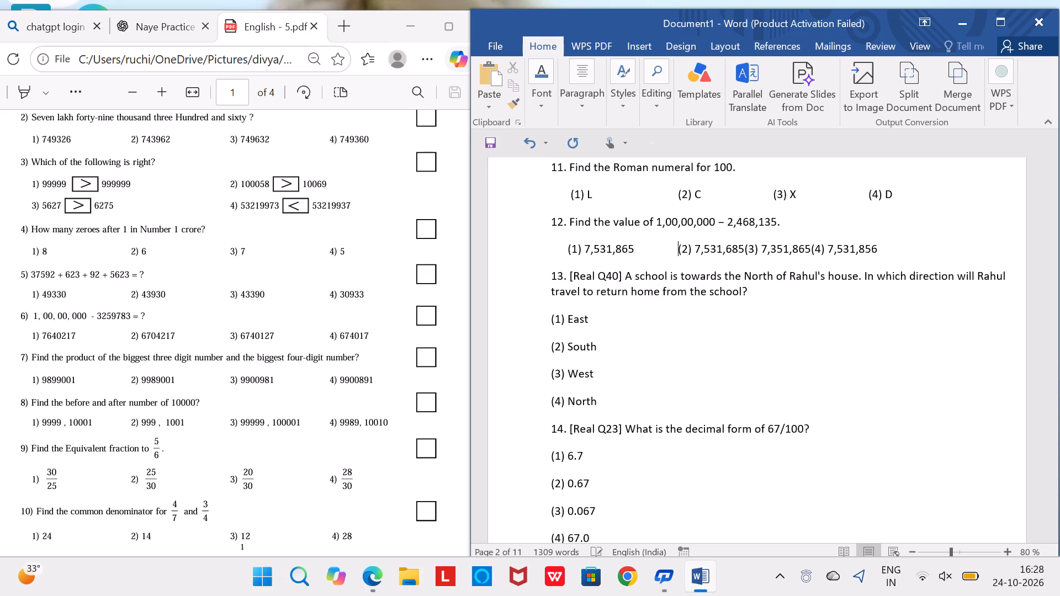
Separate "(3) 7,351,865" from "(2) 7,531,685" in question 12's option line with one tab space.
key("Right")
key("Right")
key("Right")
key("Right")
key("Right")
key("Right")
key("Right")
key("Right")
key("Right")
key("Right")
key("Right")
key("Right")
key("Right")
key("Tab")
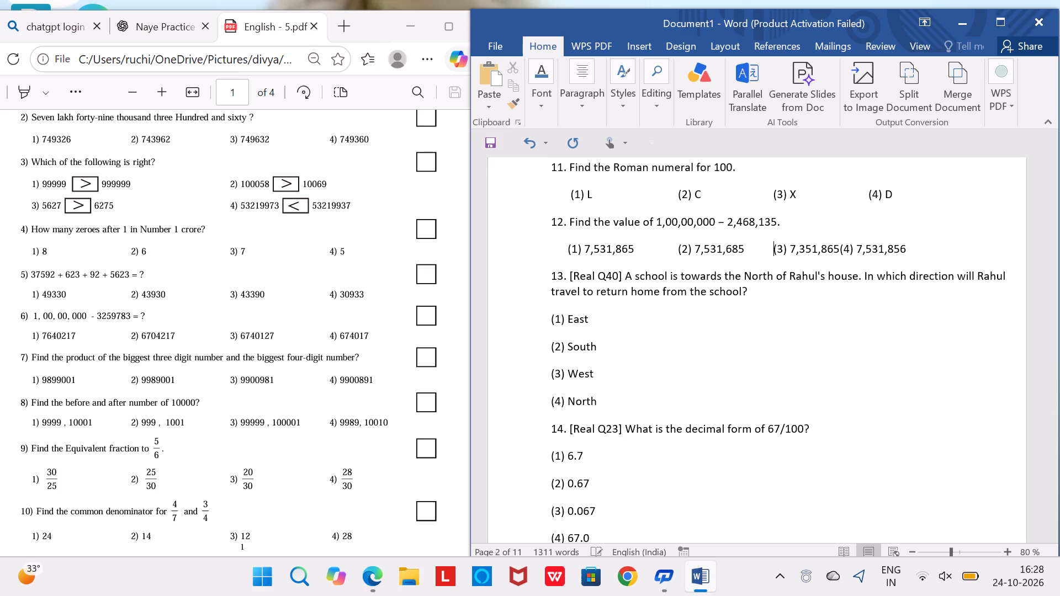
Insert one tab space between "(3) 7,351,865" and "(4) 7,531,856" in question 12's option line.
key("Right")
key("Right")
key("Right")
key("Right")
key("Right")
key("Right")
key("Right")
key("Right")
key("Right")
key("Right")
key("Right")
key("Right")
key("Right")
key("Tab")
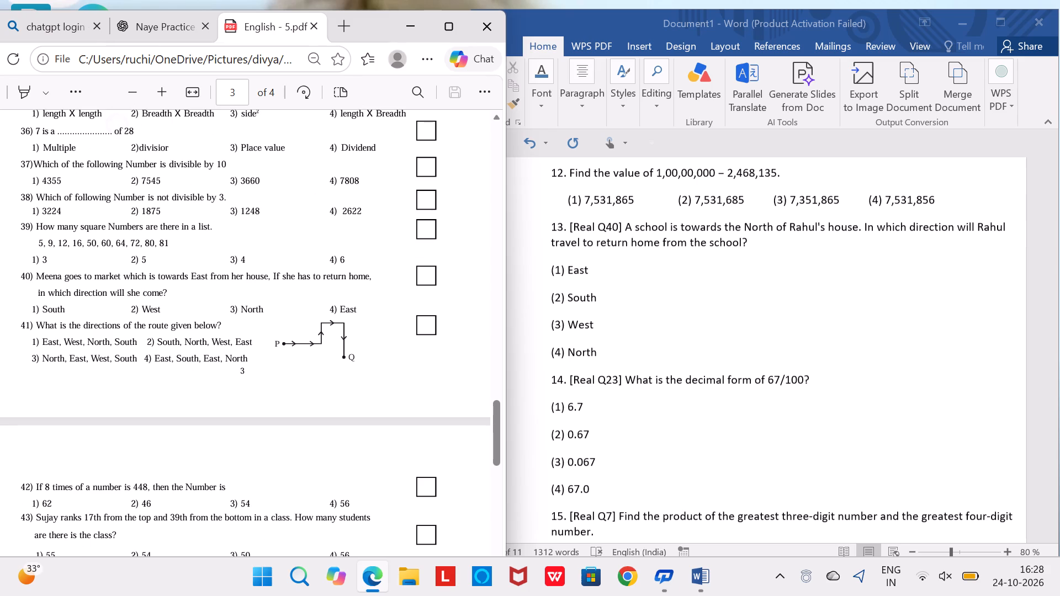
Delete the "[Real Q40]" tag from question 13 in the Word document, leaving "13. A school is towards the North of Rahul's house.".
left_click(621, 219)
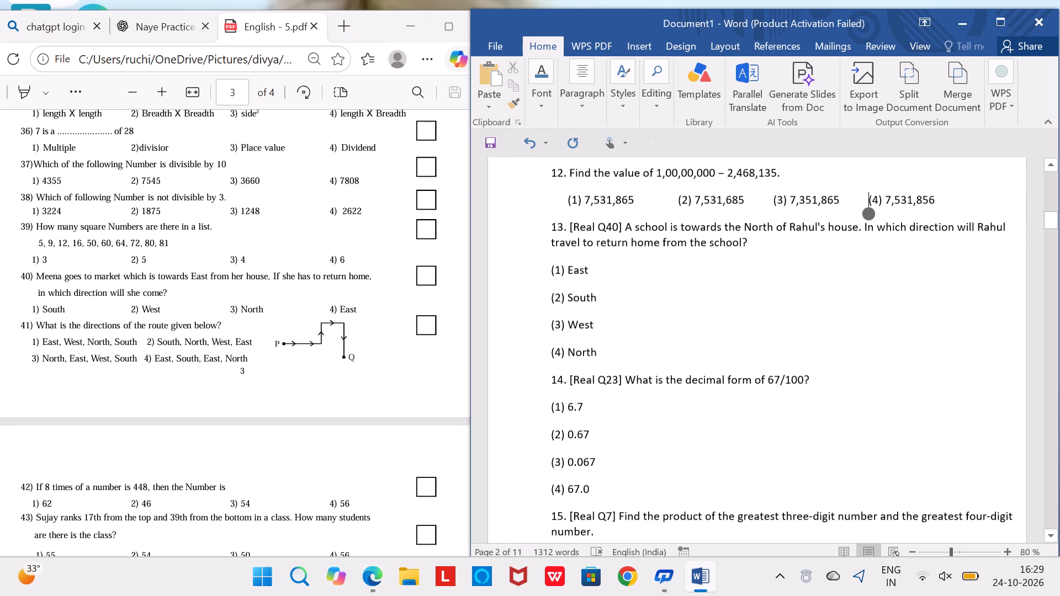
left_click(622, 232)
key("Right")
key("BackSpace")
key("BackSpace")
key("BackSpace")
key("BackSpace")
key("BackSpace")
key("BackSpace")
key("BackSpace")
key("BackSpace")
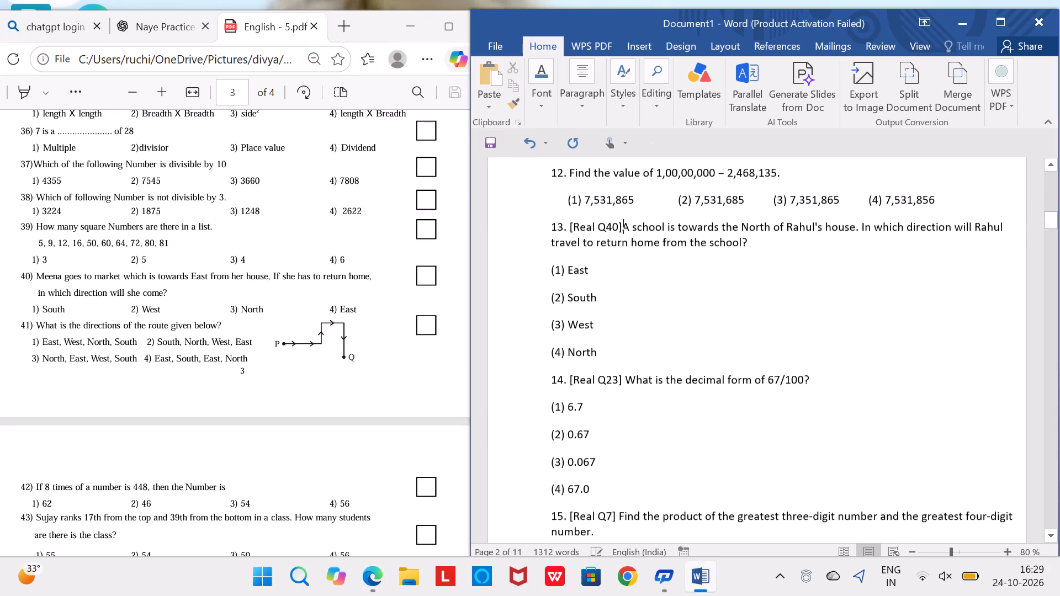
key("BackSpace")
key("BackSpace")
key("BackSpace")
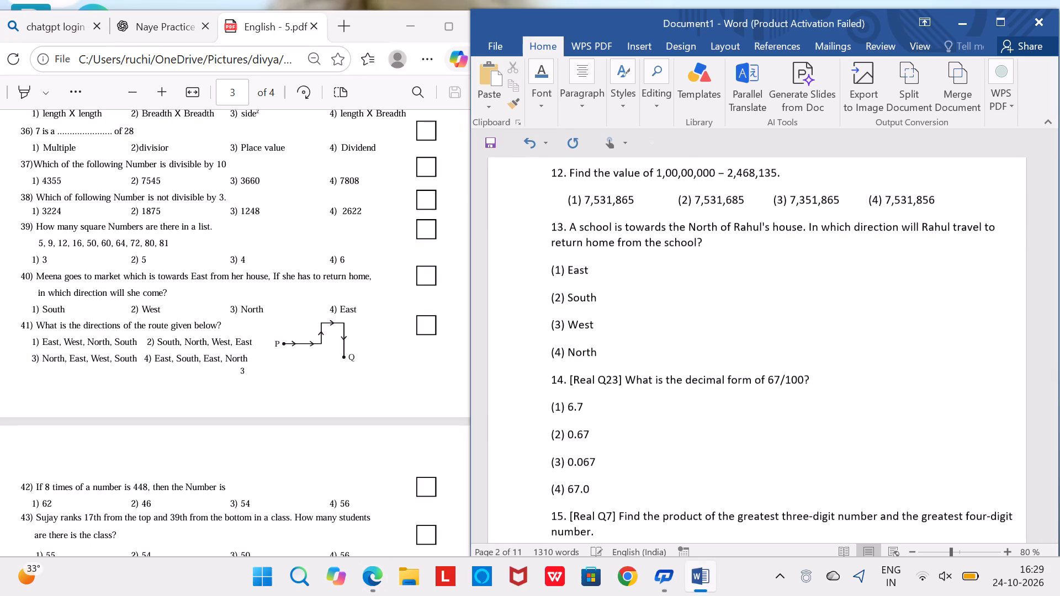
Break question 13 after "In which direction" and indent the continuation "will Rahul travel to return home from the school?" with six spaces.
key("Return")
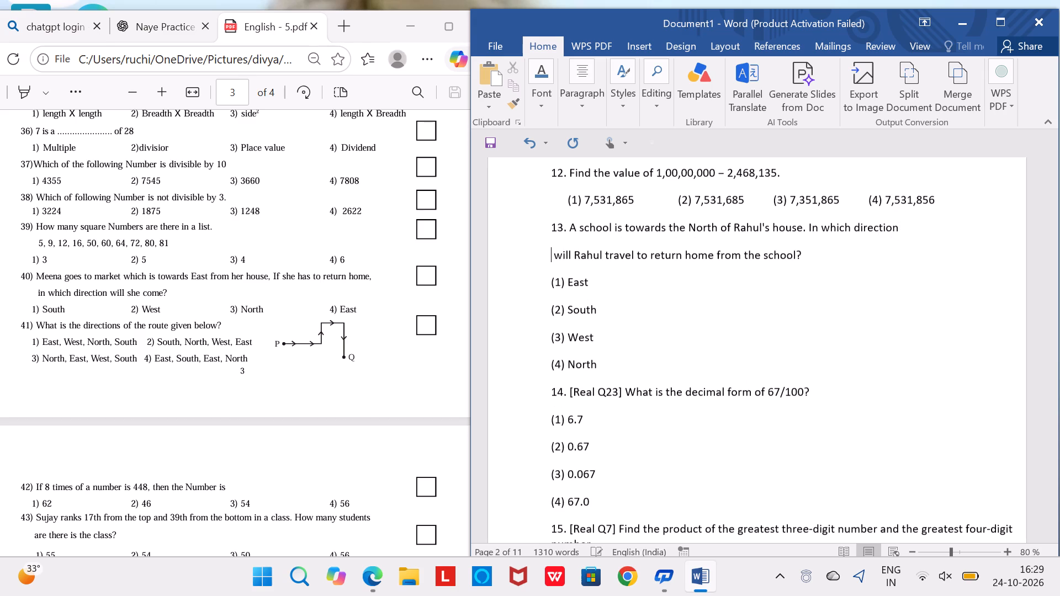
key("space")
key("space")
key("space")
key("space")
key("space")
key("space")
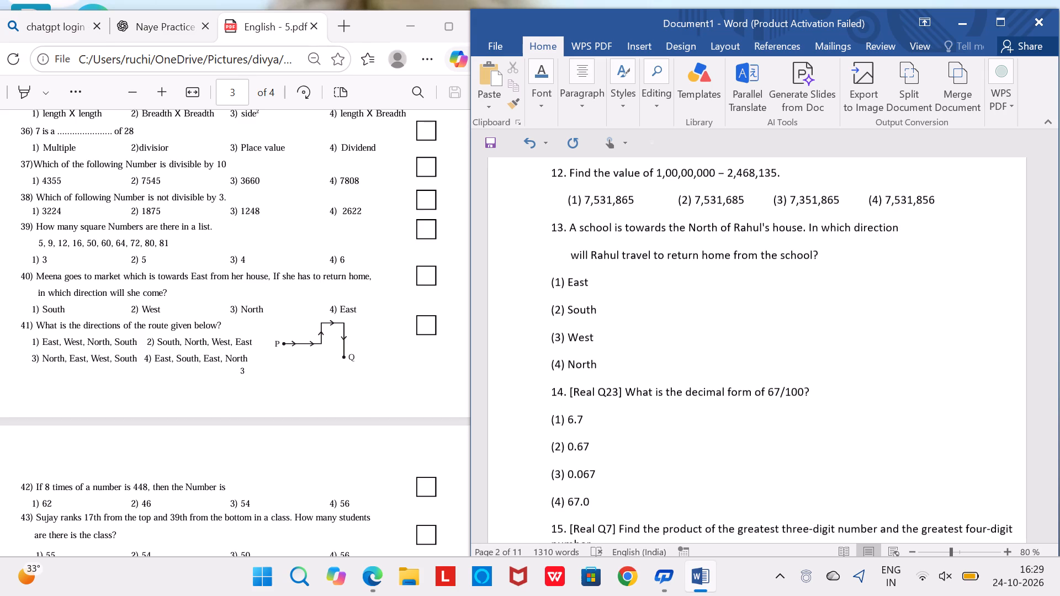
Join option "(4) North" of question 13 onto the end of the "(3) West" line.
key("BackSpace")
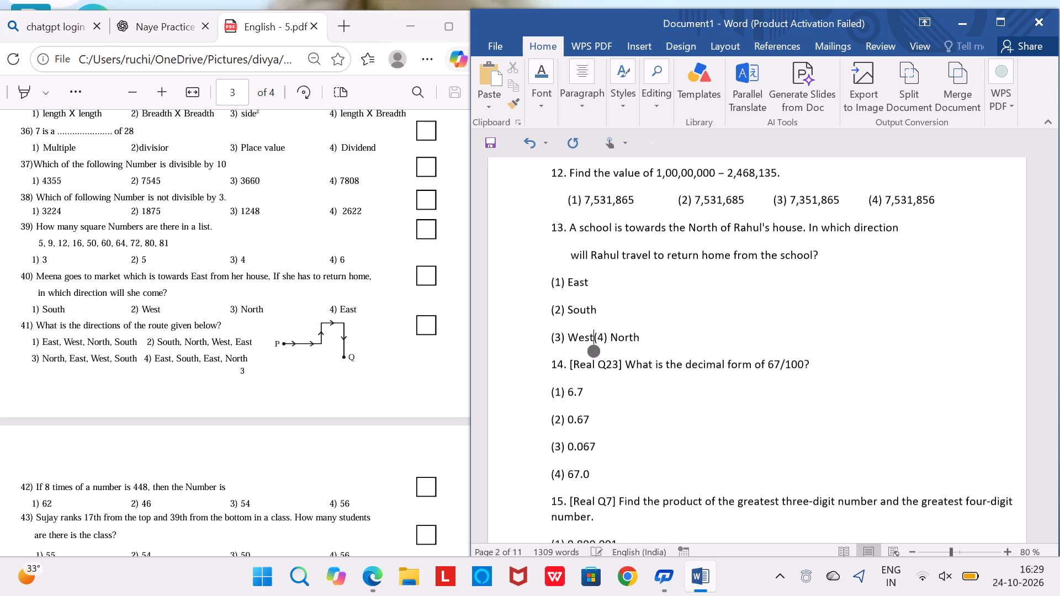
Join the "(3) West(4) North" and "(2) South" lines of question 13 onto the end of the "(1) East" line.
key("Left")
key("Left")
key("Left")
key("Left")
key("Left")
key("Left")
key("Left")
key("Left")
key("BackSpace")
key("Left")
key("Left")
key("Left")
key("Left")
key("Left")
key("Left")
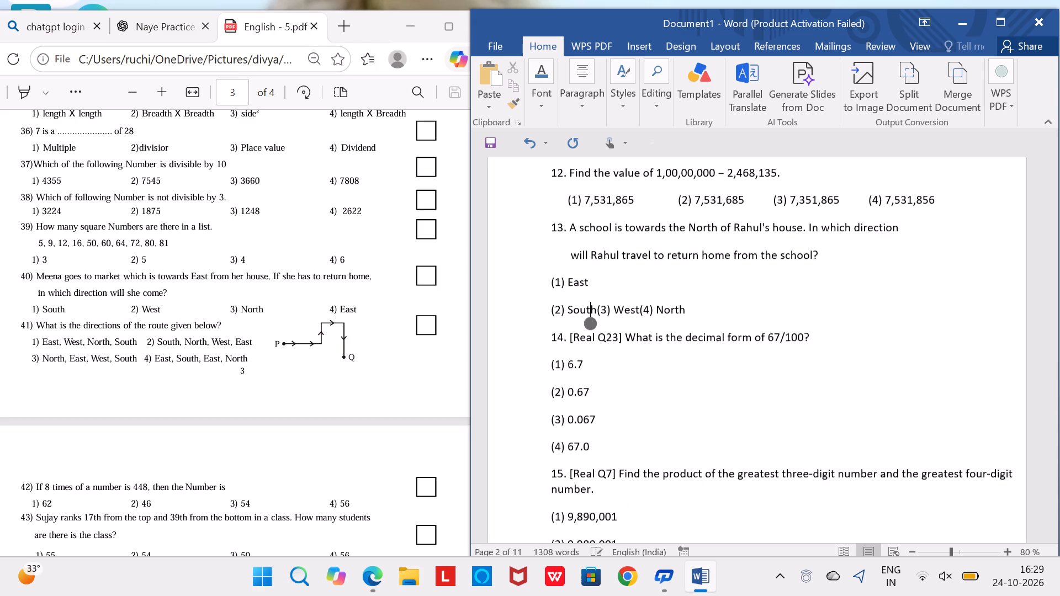
key("Left")
key("Left")
key("Left")
key("BackSpace")
Indent question 13's combined option line with six spaces before "(1) East".
key("Left")
key("Left")
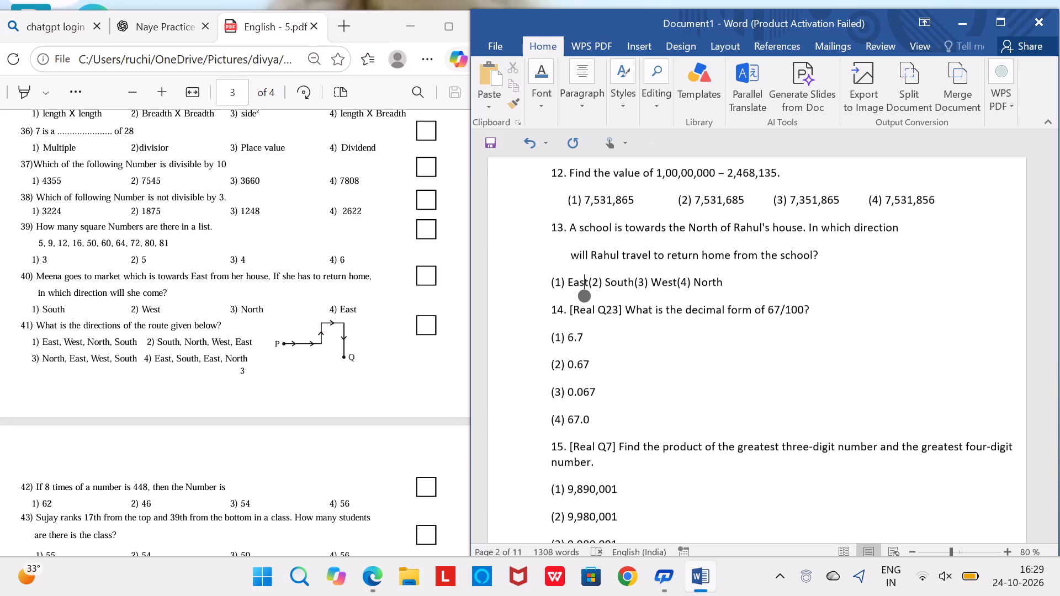
key("Left")
key("Left")
key("Left")
key("Left")
key("Left")
key("Left")
key("space")
key("space")
key("space")
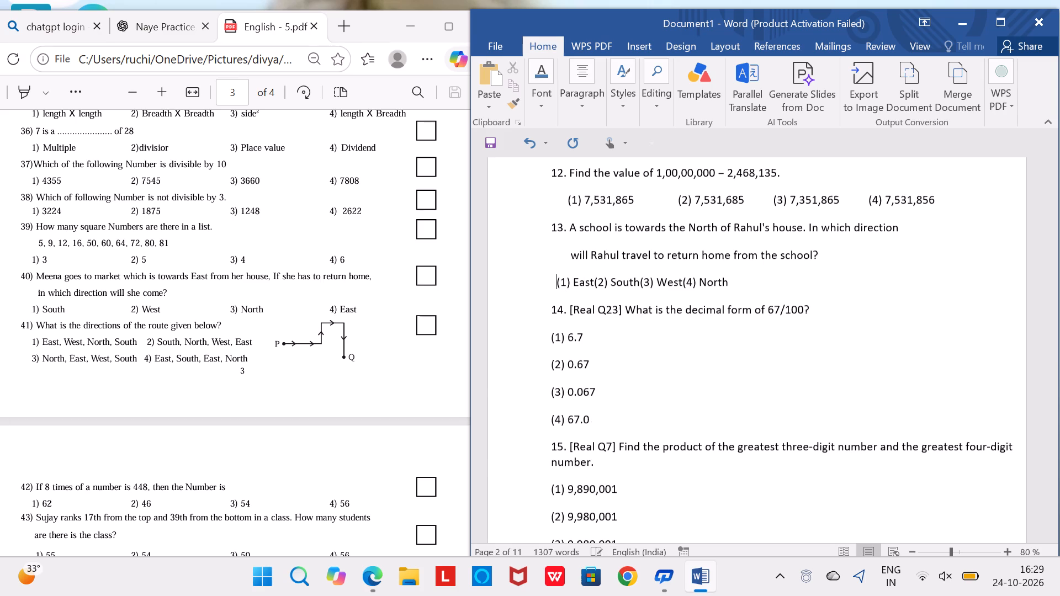
key("space")
key("Tab")
key("BackSpace")
key("space")
key("space")
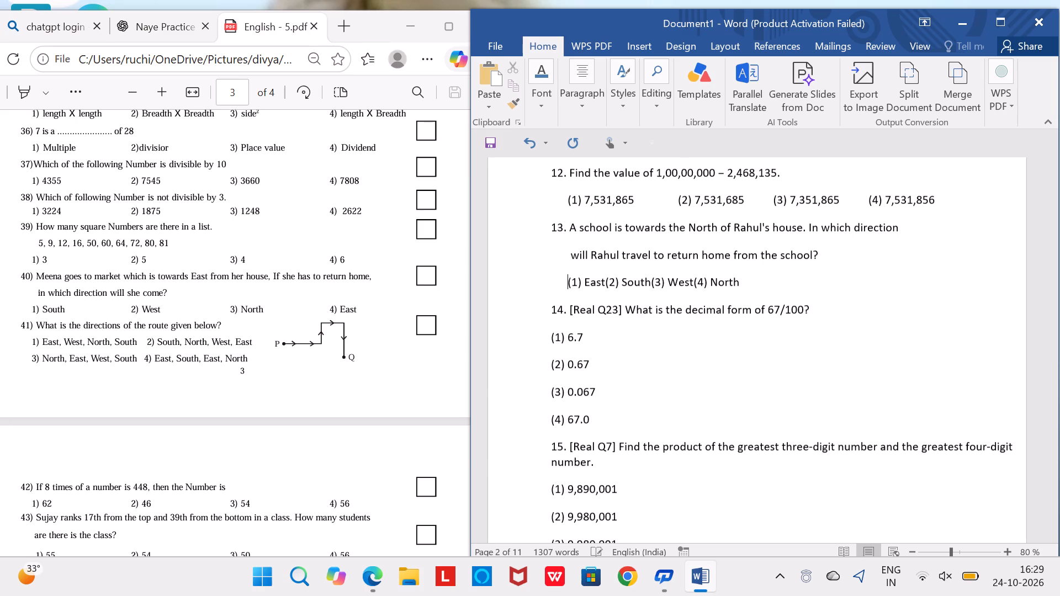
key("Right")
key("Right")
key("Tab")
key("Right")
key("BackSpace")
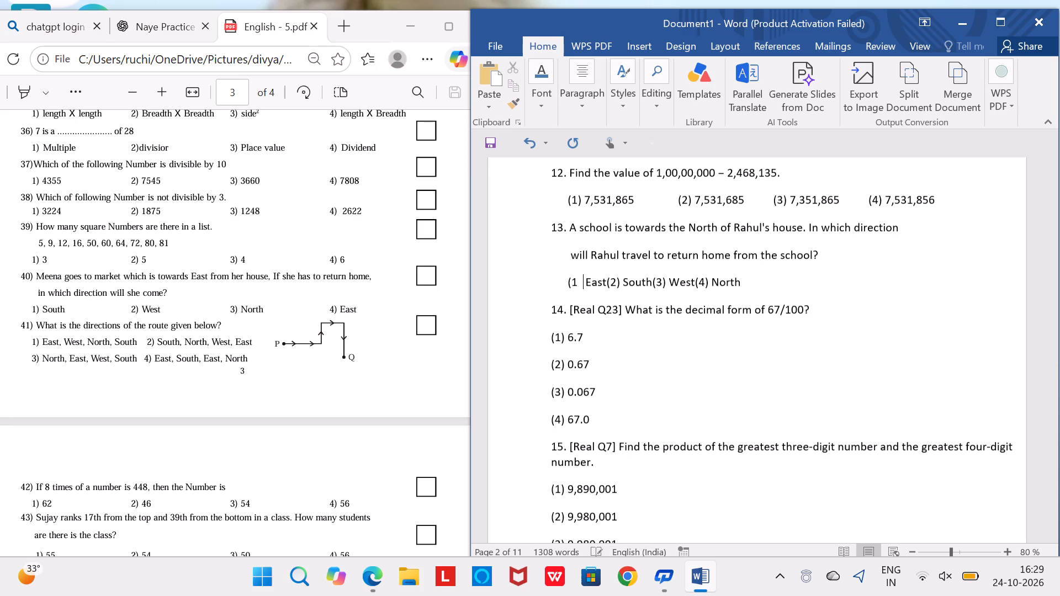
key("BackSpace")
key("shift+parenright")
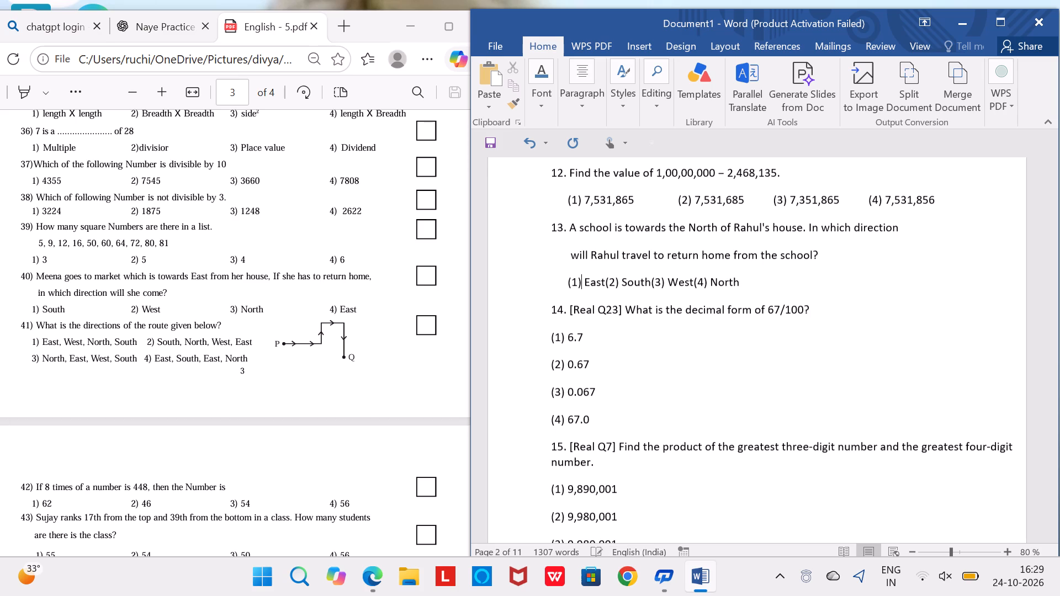
Insert three tab spaces between "(1) East" and "(2) South" in question 13's option line.
key("Right")
key("Right")
key("Right")
key("Right")
key("Right")
key("Tab")
key("Tab")
key("Tab")
Insert two tab spaces between "(2) South" and "(3) West" in question 13's option line.
key("Right")
key("Right")
key("Right")
key("Right")
key("Right")
key("Right")
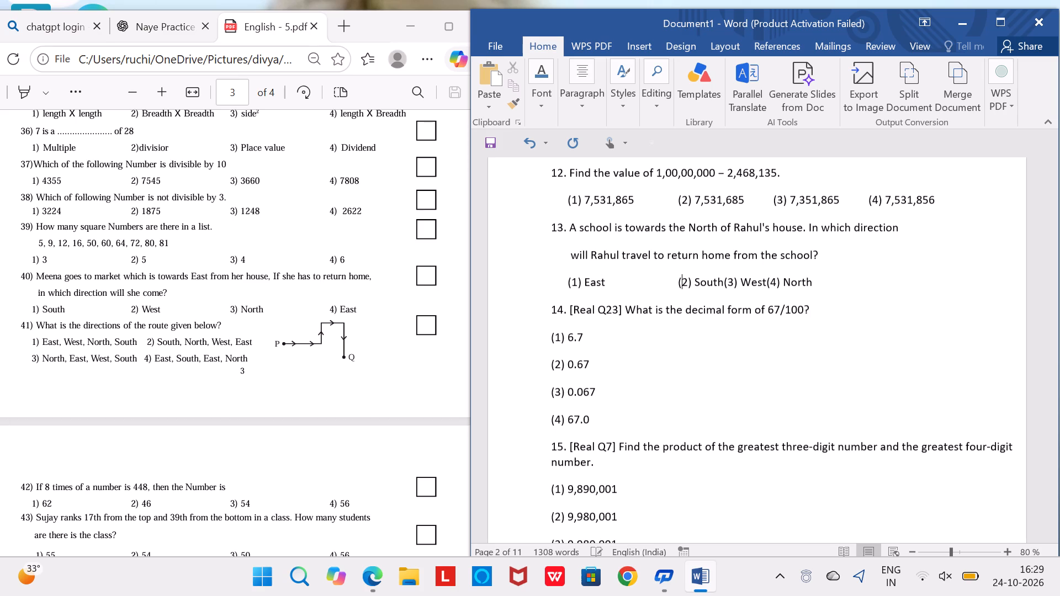
key("Right")
key("Right")
key("Right")
key("Right")
key("Left")
key("Tab")
key("Tab")
Insert two tab spaces between "(3) West" and "(4) North" in question 13's option line.
key("Right")
key("Right")
key("Right")
key("Right")
key("Right")
key("Right")
key("Right")
key("Right")
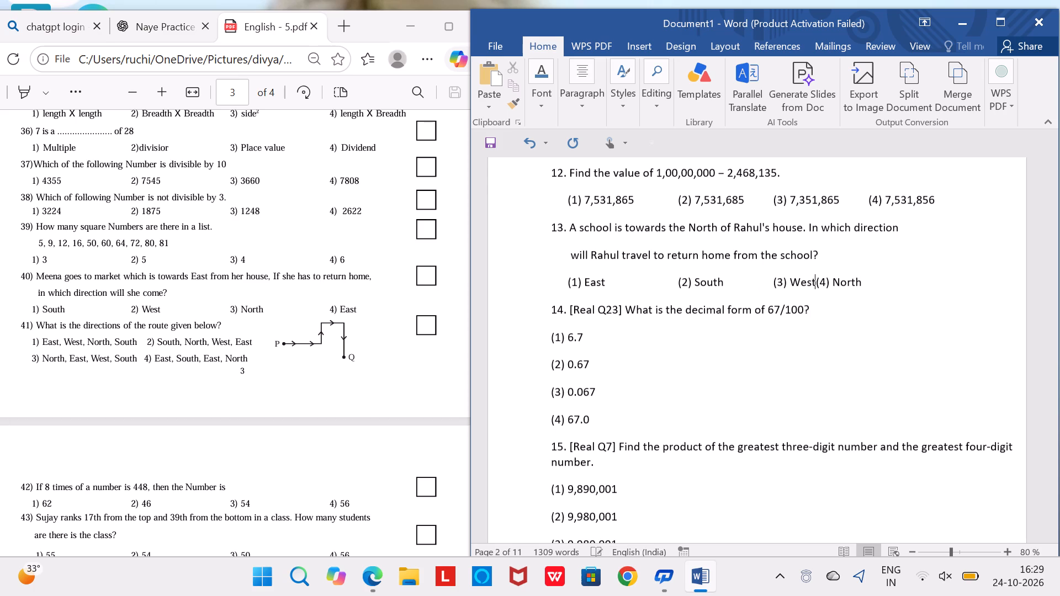
key("Tab")
key("Tab")
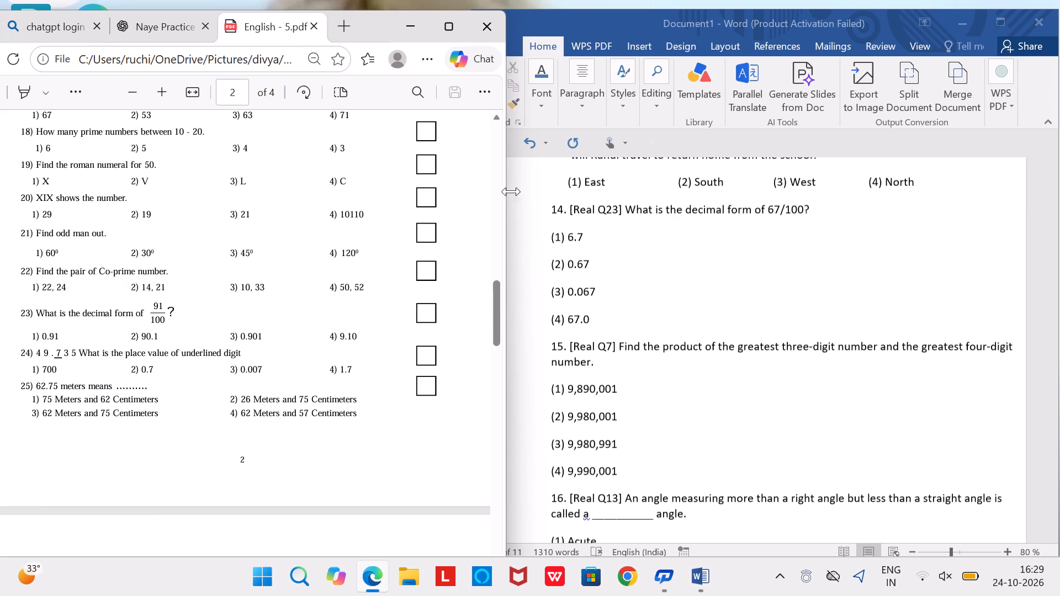
Switch back to the Word document and delete the "[Real Q23]" tag from the start of question 14.
left_click(628, 209)
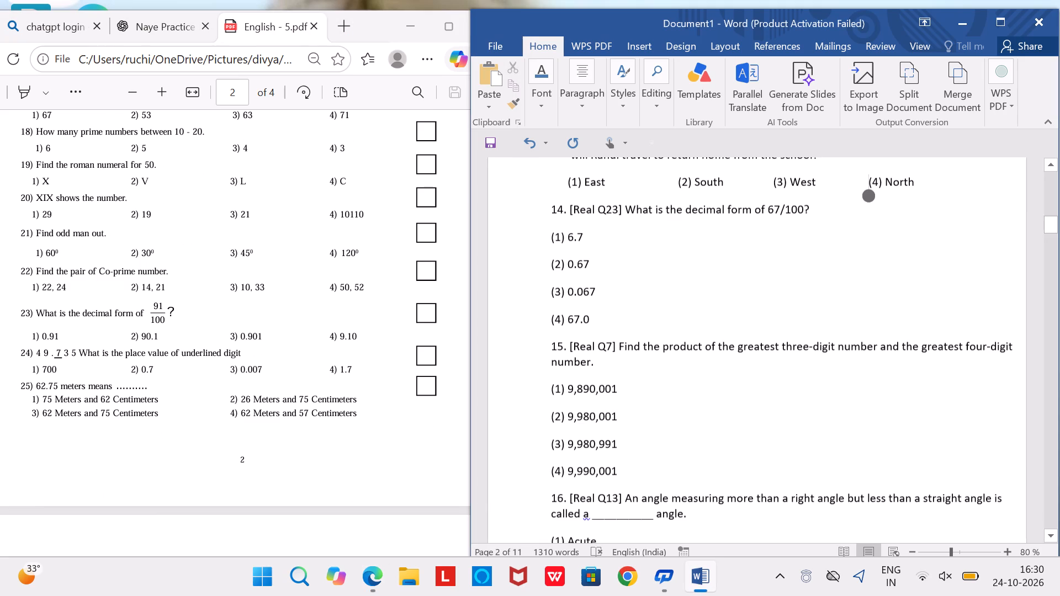
left_click(622, 208)
key("Right")
key("BackSpace")
key("BackSpace")
key("BackSpace")
key("BackSpace")
key("BackSpace")
key("BackSpace")
key("BackSpace")
key("BackSpace")
key("BackSpace")
key("BackSpace")
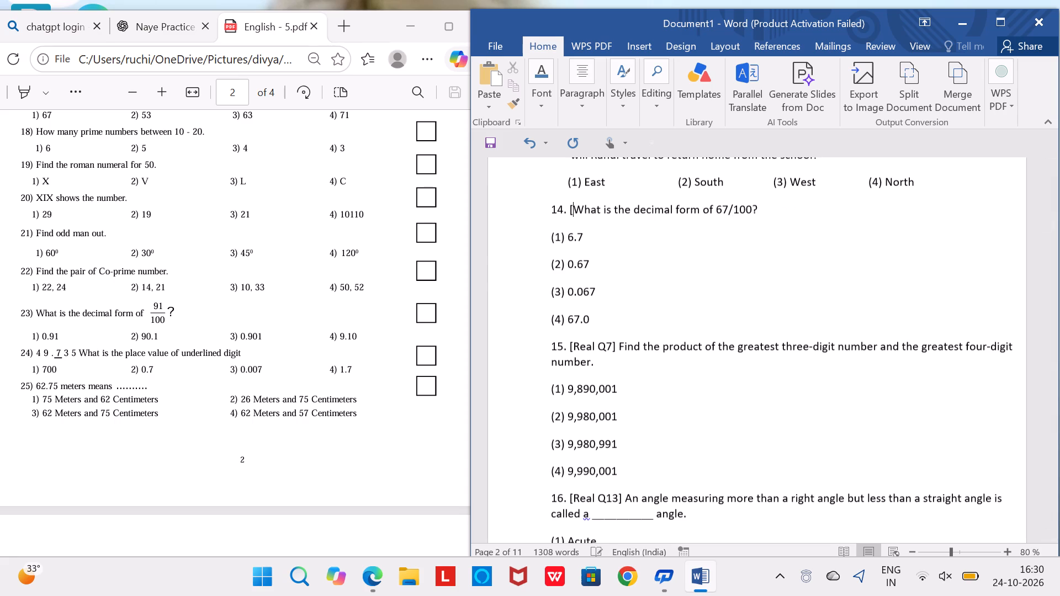
key("BackSpace")
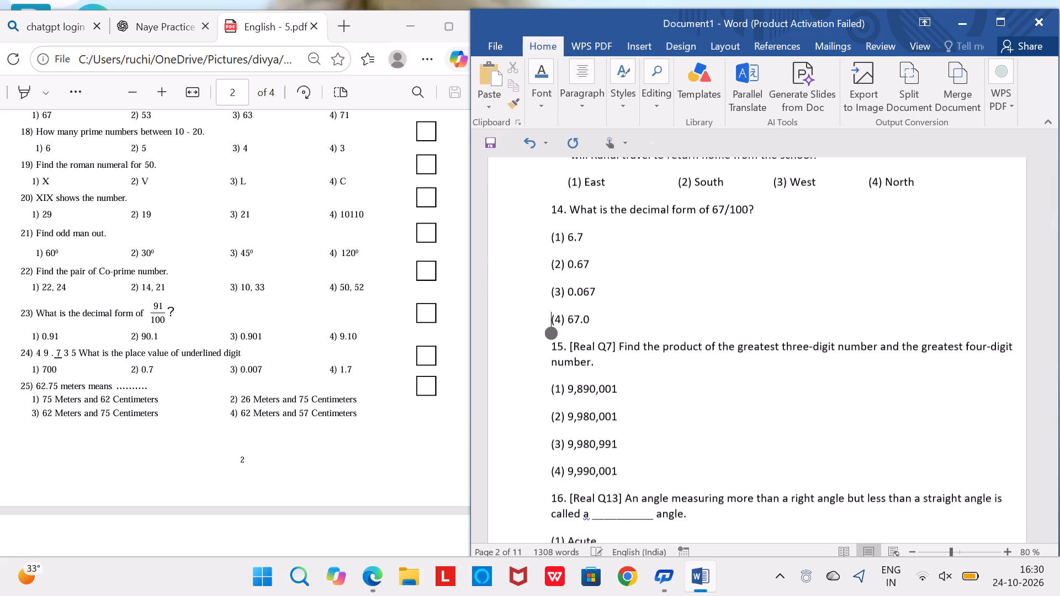
Join question 14's options (2) 0.67, (3) 0.067 and (4) 67.0 onto the end of the "(1) 6.7" line.
key("BackSpace")
key("Left")
key("Left")
key("Left")
key("Left")
key("Left")
key("Left")
key("Left")
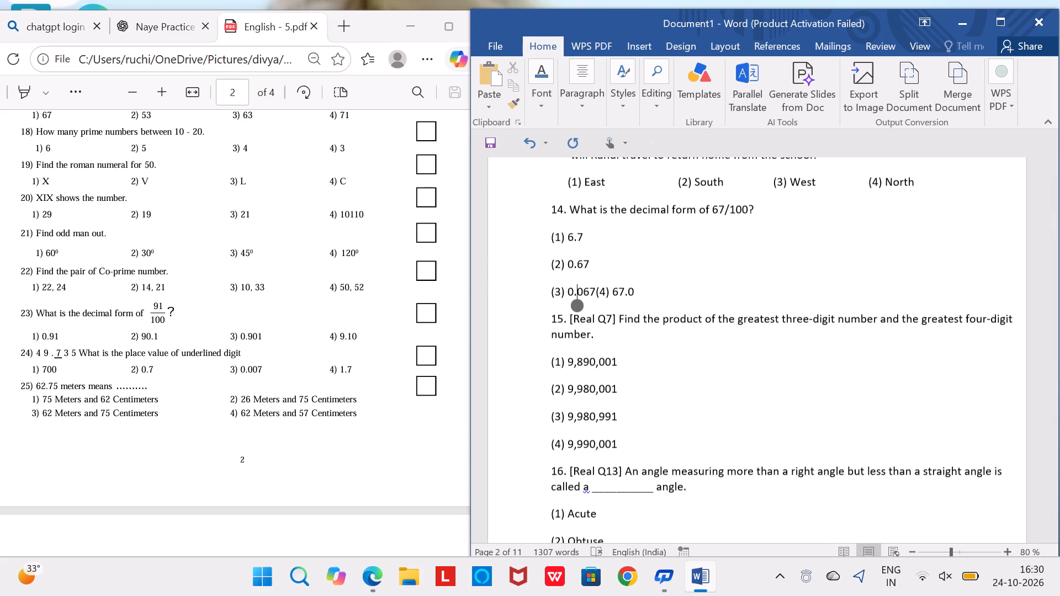
key("Left")
key("Left")
key("BackSpace")
key("Left")
key("Left")
key("Left")
key("Left")
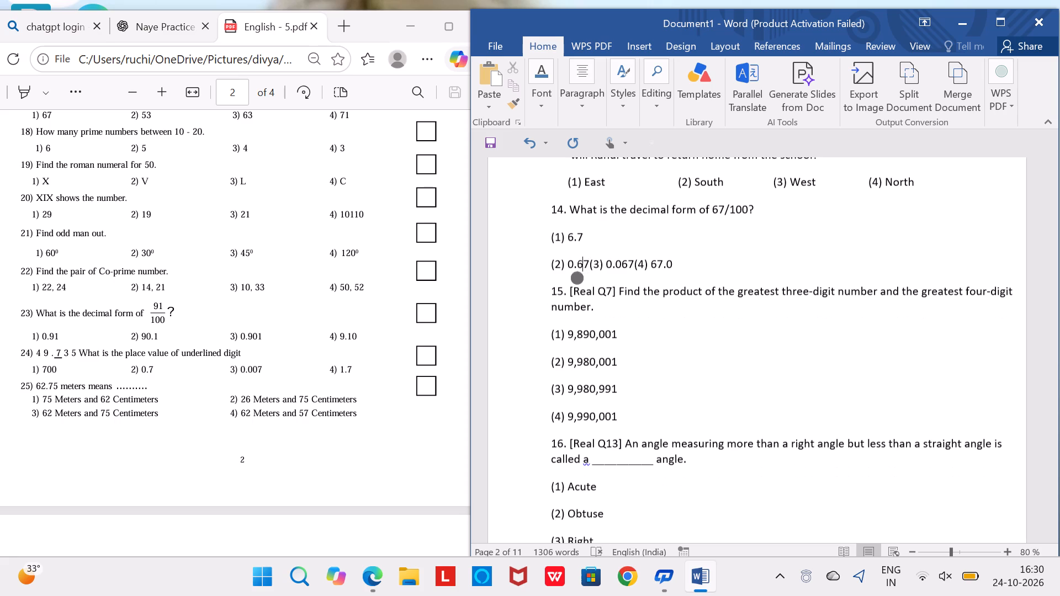
key("Left")
key("Left")
key("Left")
key("Left")
key("BackSpace")
Indent question 14's combined option line with six spaces before "(1) 6.7".
key("Left")
key("Left")
key("Left")
key("Left")
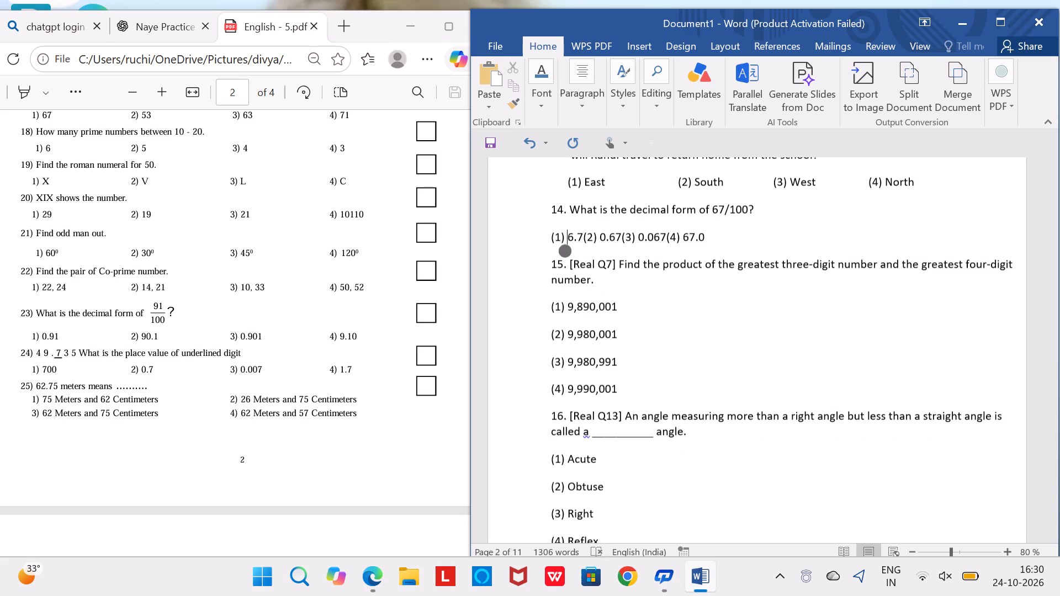
key("Left")
key("Left")
key("Left")
key("space")
key("space")
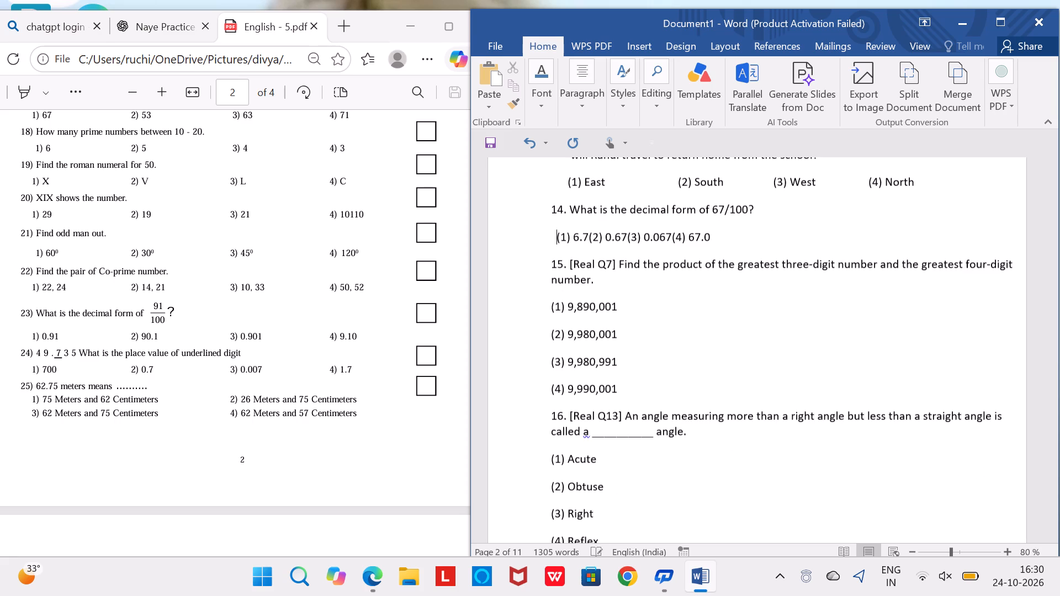
key("space")
key("space")
key("space")
key("space")
Insert three tab spaces between "(1) 6.7" and "(2) 0.67" in question 14's option line.
key("Right")
key("Right")
key("Right")
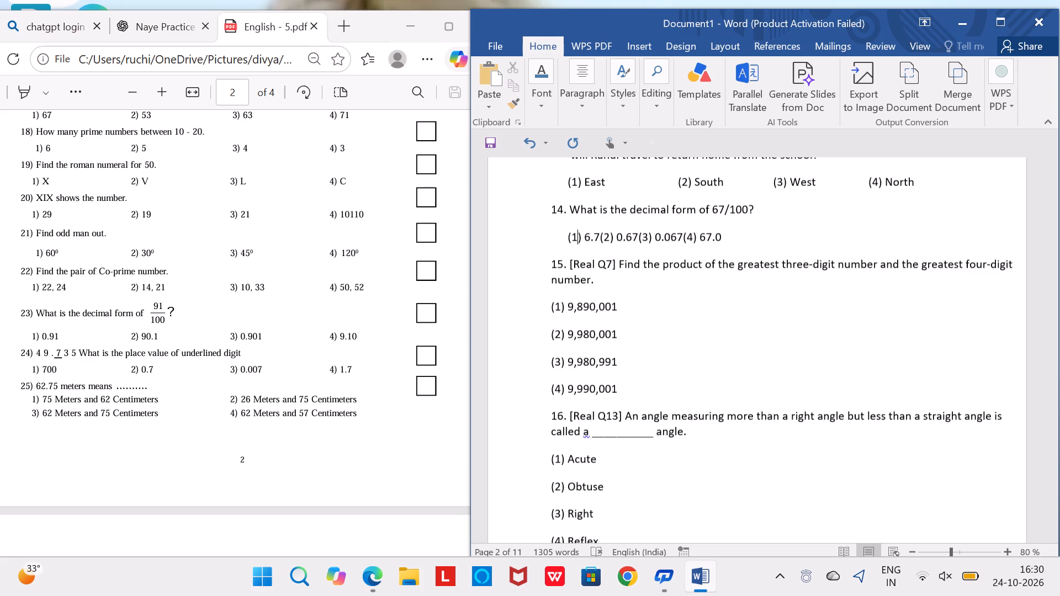
key("Right")
key("Right")
key("Right")
key("Right")
key("Tab")
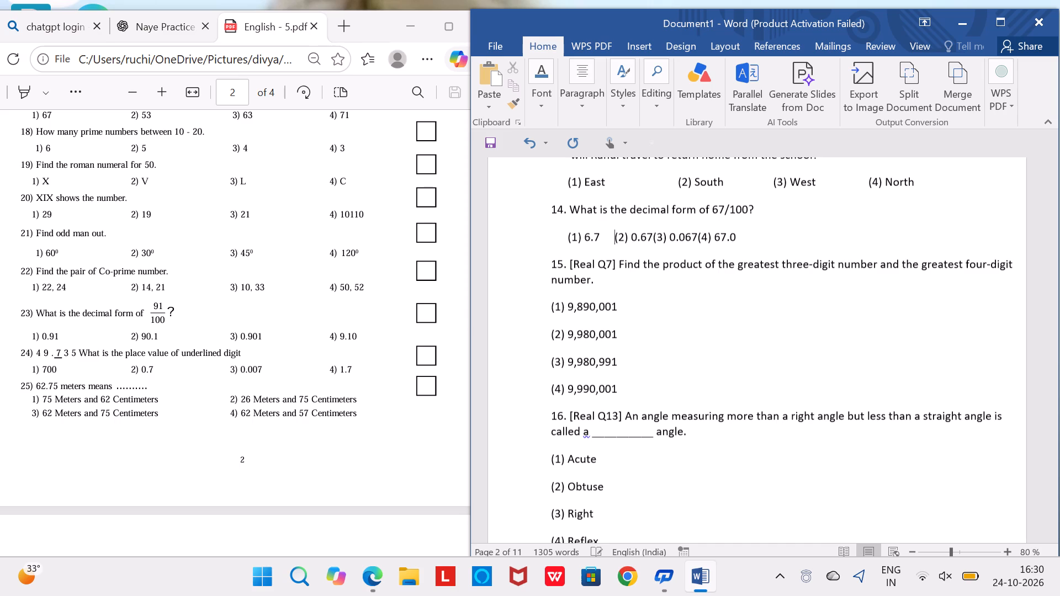
key("Tab")
key("Tab")
Insert two tab spaces between "(2) 0.67" and "(3) 0.067" in question 14's option line.
key("Right")
key("Right")
key("Right")
key("Right")
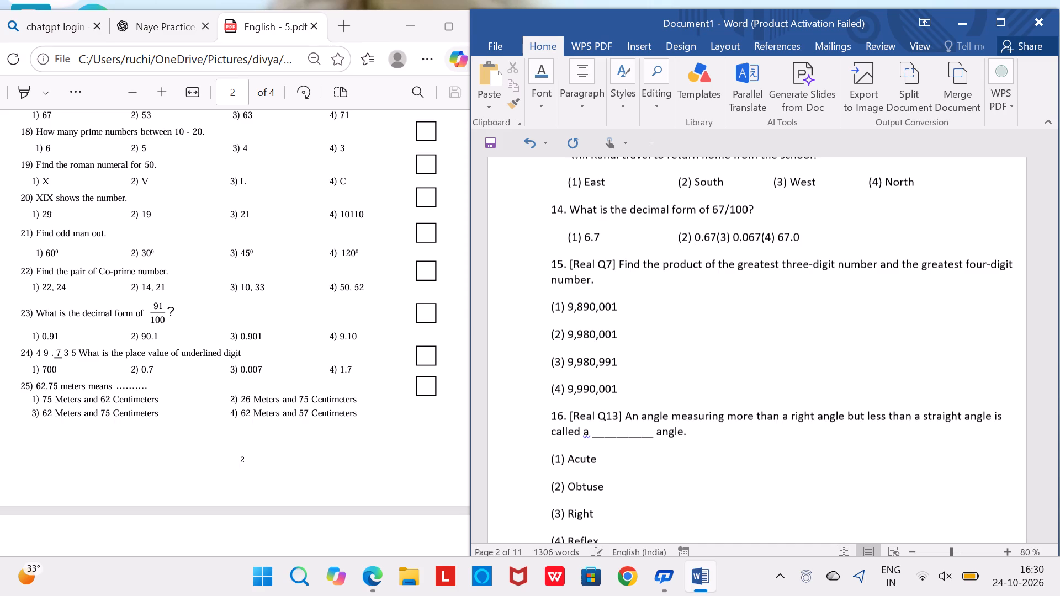
key("Right")
key("Right")
key("Right")
key("Right")
key("Tab")
key("Tab")
Insert two tab spaces between "(3) 0.067" and "(4) 67.0" in question 14's option line.
key("Right")
key("Right")
key("Right")
key("Right")
key("Right")
key("Right")
key("Right")
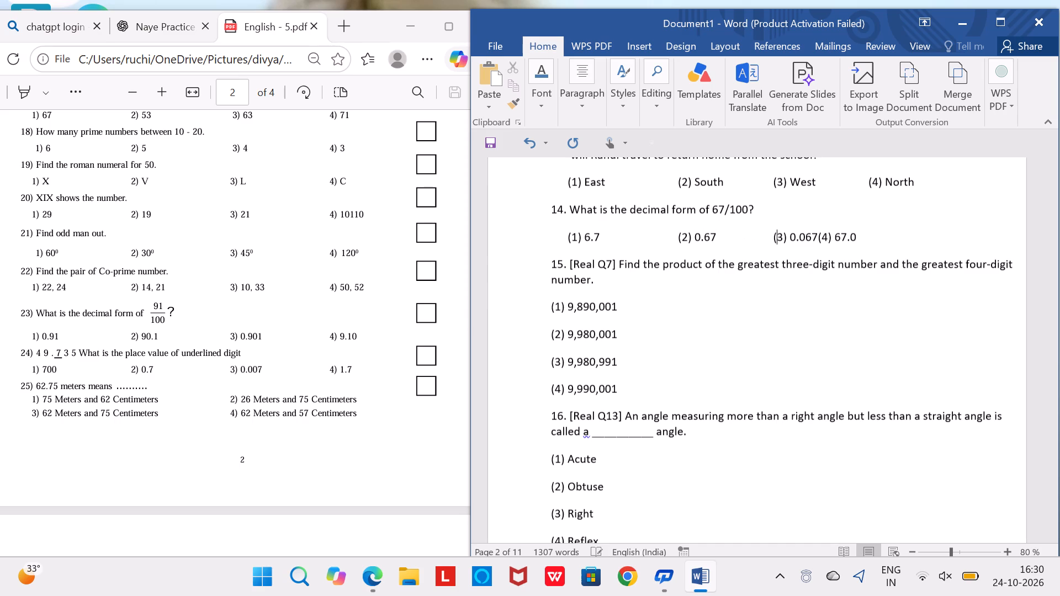
key("Right")
key("Right")
key("Tab")
key("Tab")
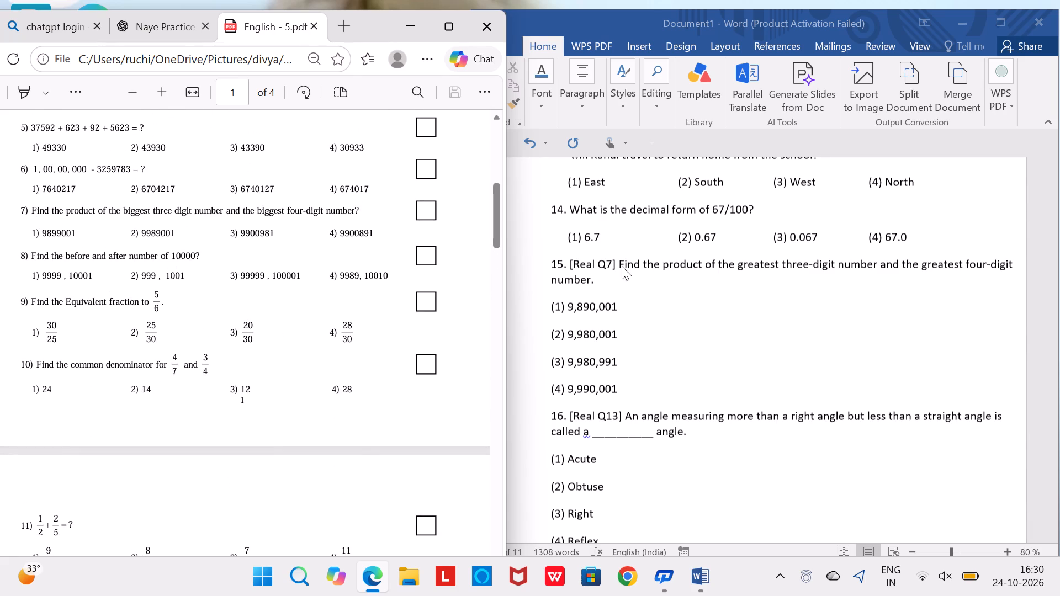
Switch to the Word document and delete the "[Real Q7]" tag from question 15.
left_click(618, 264)
left_click(618, 264)
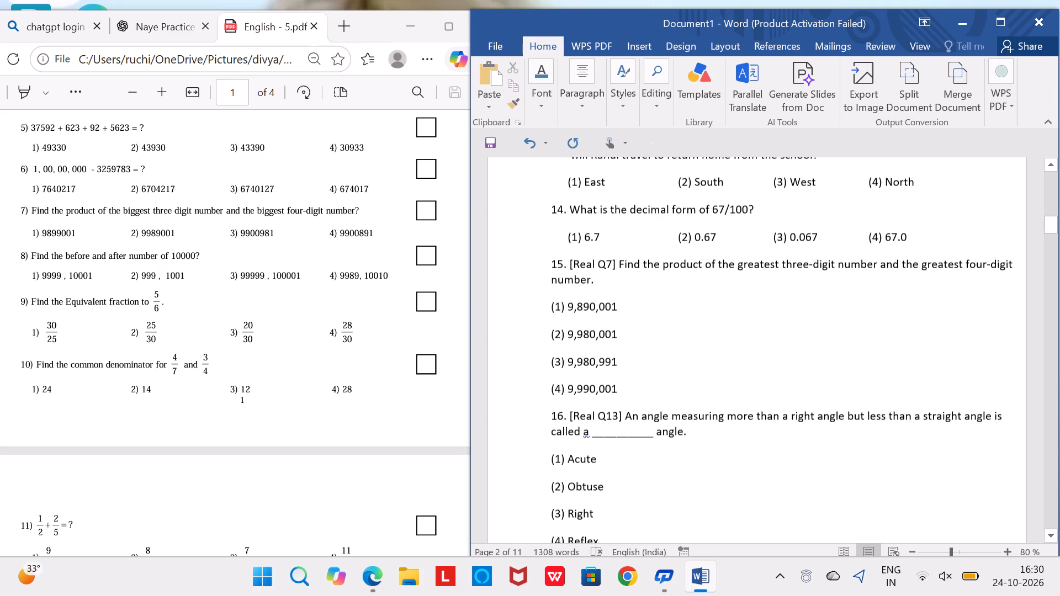
key("BackSpace")
key("BackSpace")
key("BackSpace")
key("BackSpace")
key("BackSpace")
key("BackSpace")
key("BackSpace")
key("BackSpace")
key("BackSpace")
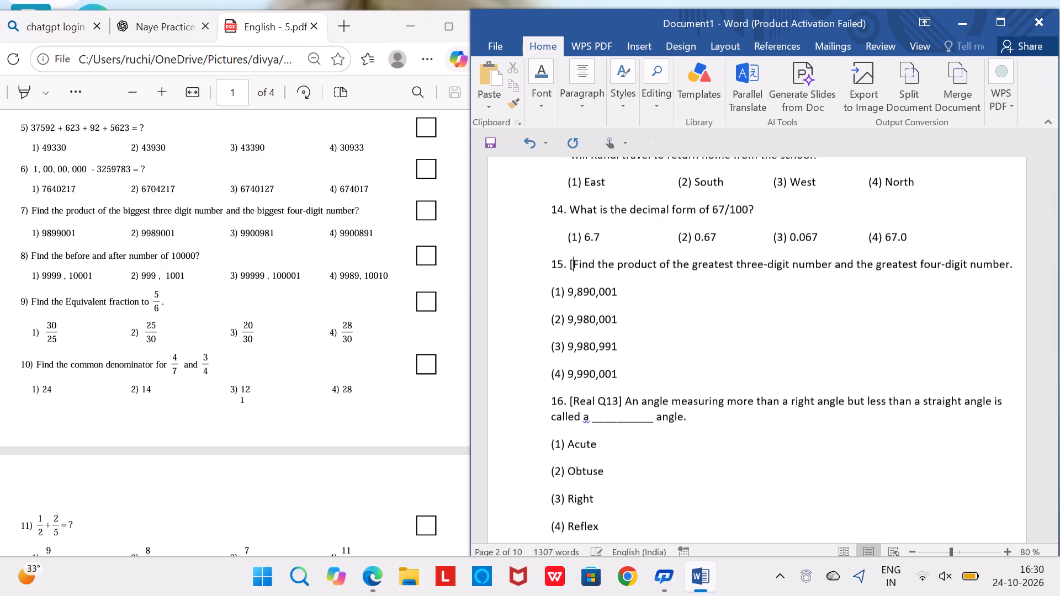
key("BackSpace")
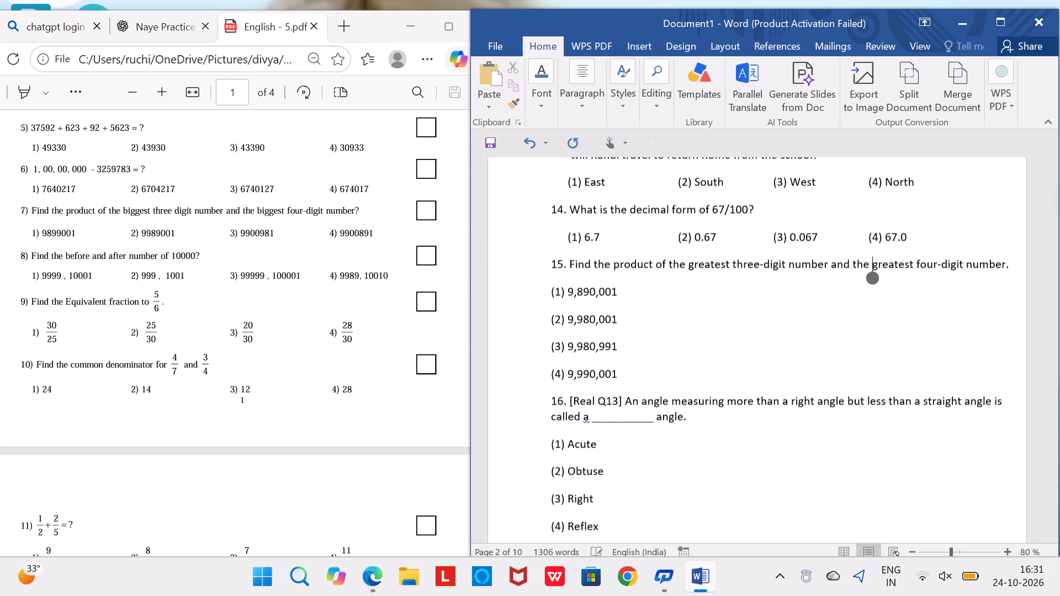
Break question 15 after "and the" and indent the continuation "greatest four-digit number." with seven spaces.
key("Return")
key("space")
key("space")
key("space")
key("space")
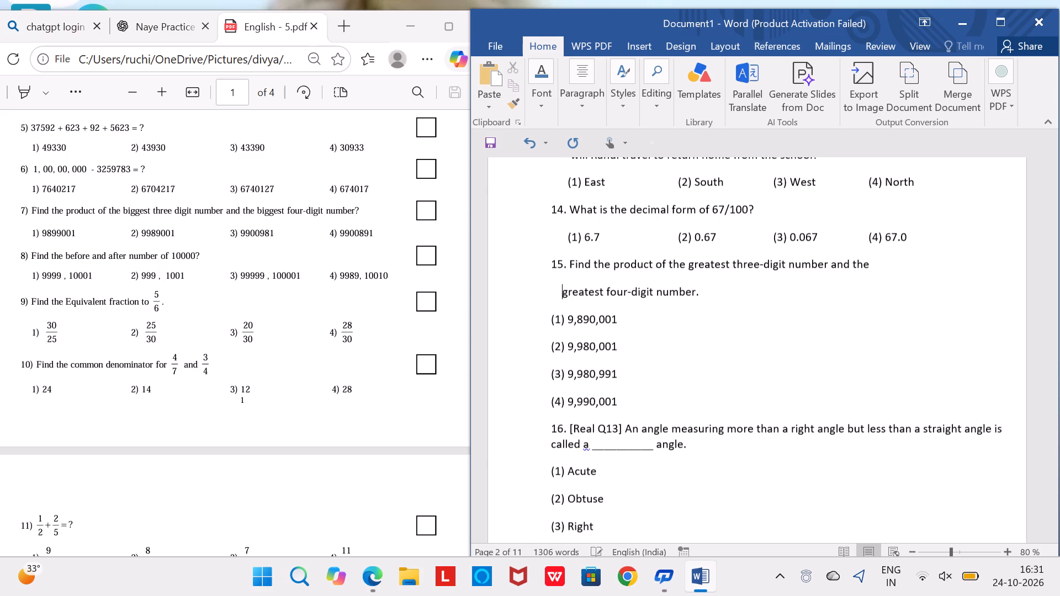
key("space")
key("space")
key("space")
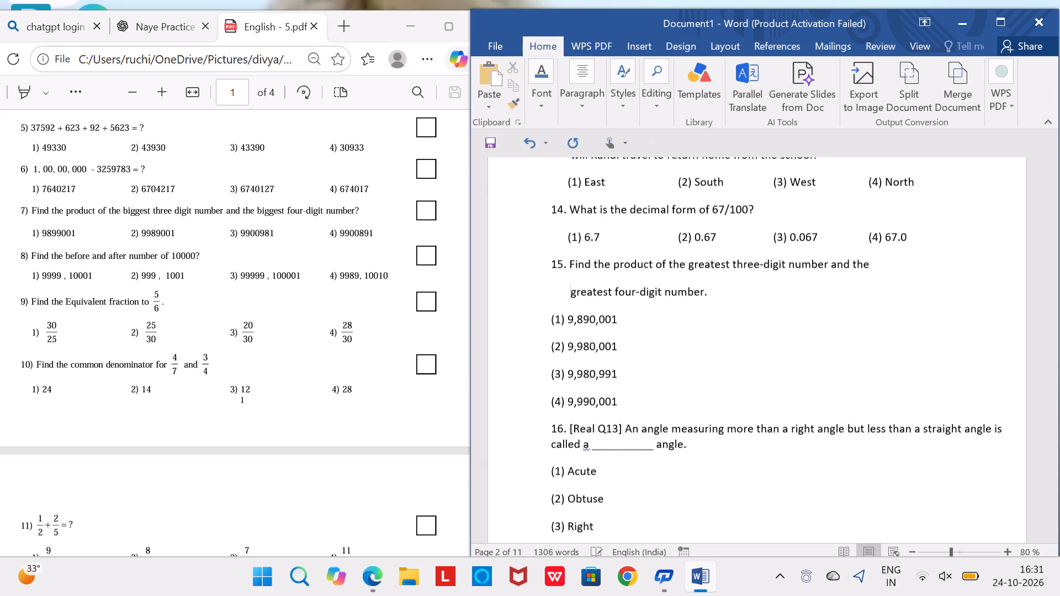
Join question 15's option "(4) 9,990,001" onto the line of option "(3) 9,980,991".
key("Down")
key("Down")
key("Down")
key("BackSpace")
Join question 15's combined line of options (3) and (4) onto the line of option "(2) 9,980,001".
key("Left")
key("Left")
key("Left")
key("Left")
key("Left")
key("Left")
key("Left")
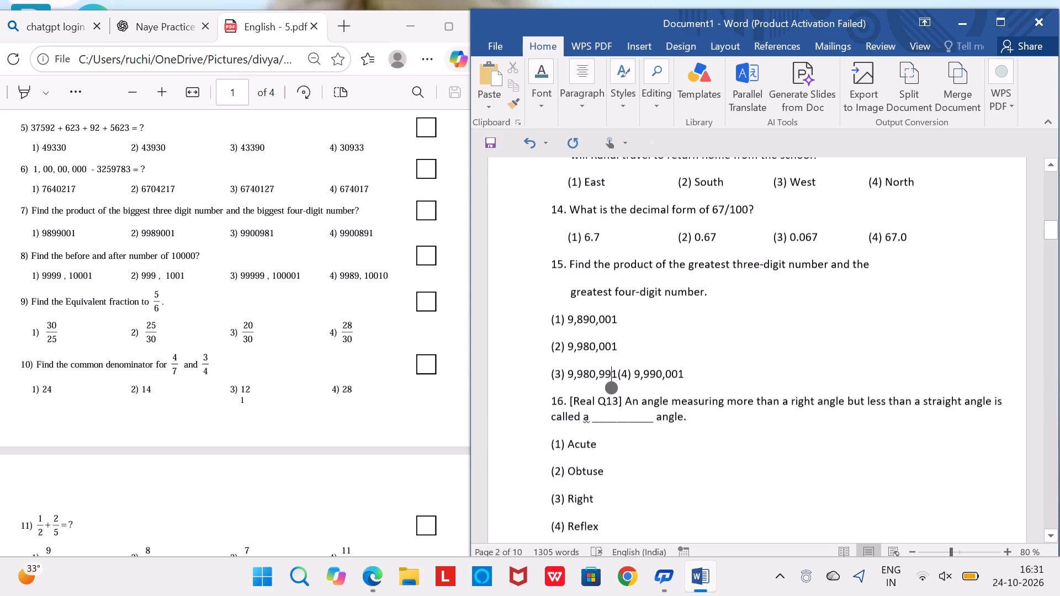
key("Left")
key("Left")
key("Left")
key("Left")
key("Left")
key("Left")
key("BackSpace")
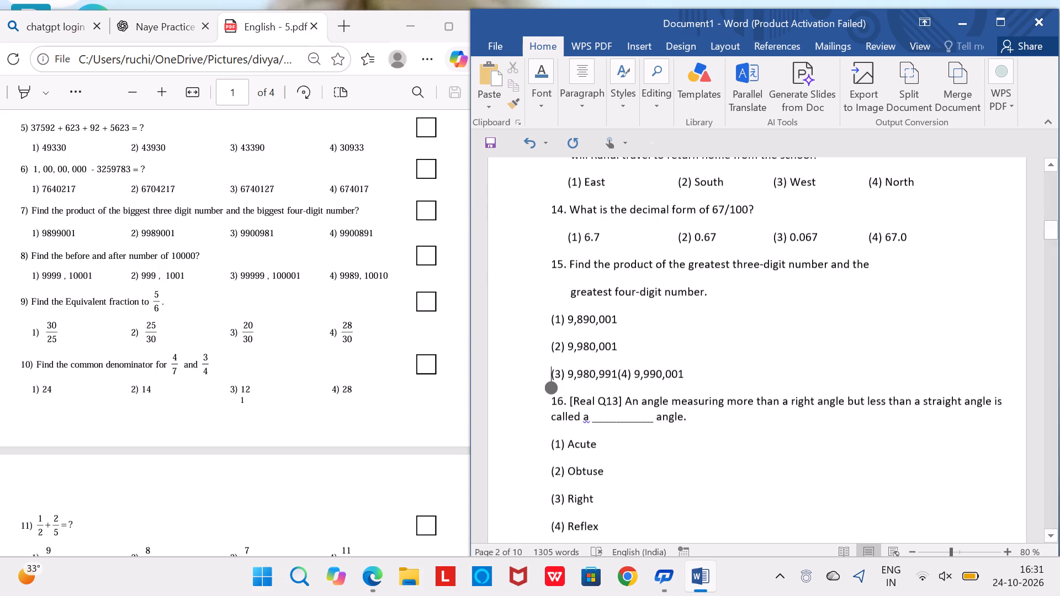
Join question 15's combined line of options (2) to (4) onto the line of option "(1) 9,890,001".
key("Left")
key("Left")
key("Left")
key("Left")
key("Left")
key("Left")
key("Left")
key("Left")
key("Left")
key("Left")
key("Left")
key("Left")
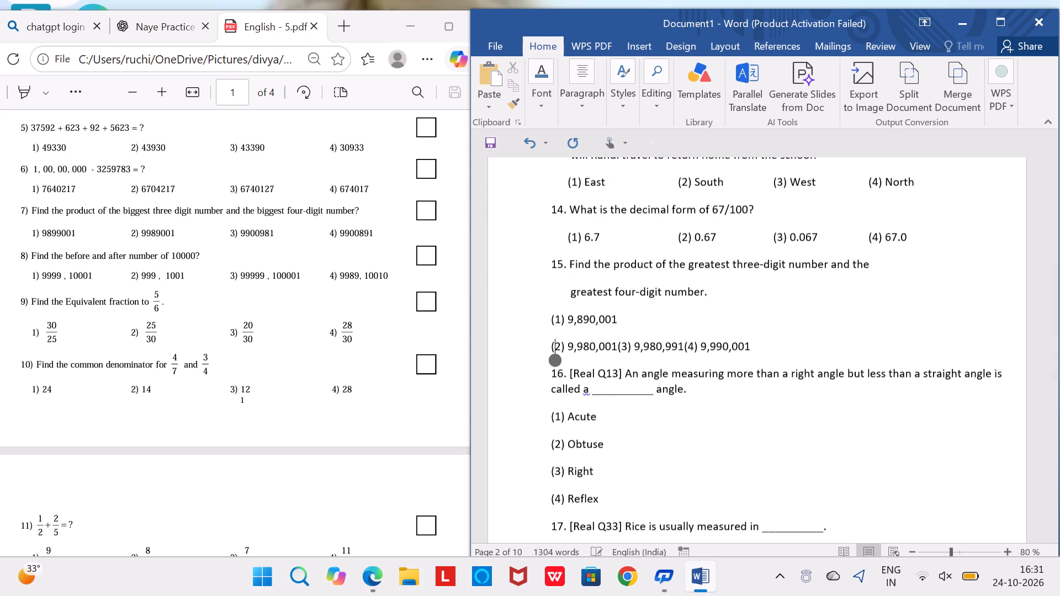
key("Left")
key("BackSpace")
Indent question 15's combined option line with six spaces before "(1) 9,890,001".
key("Left")
key("Left")
key("Left")
key("Left")
key("Left")
key("Left")
key("Left")
key("Left")
key("Left")
key("Left")
key("Left")
key("Left")
key("Left")
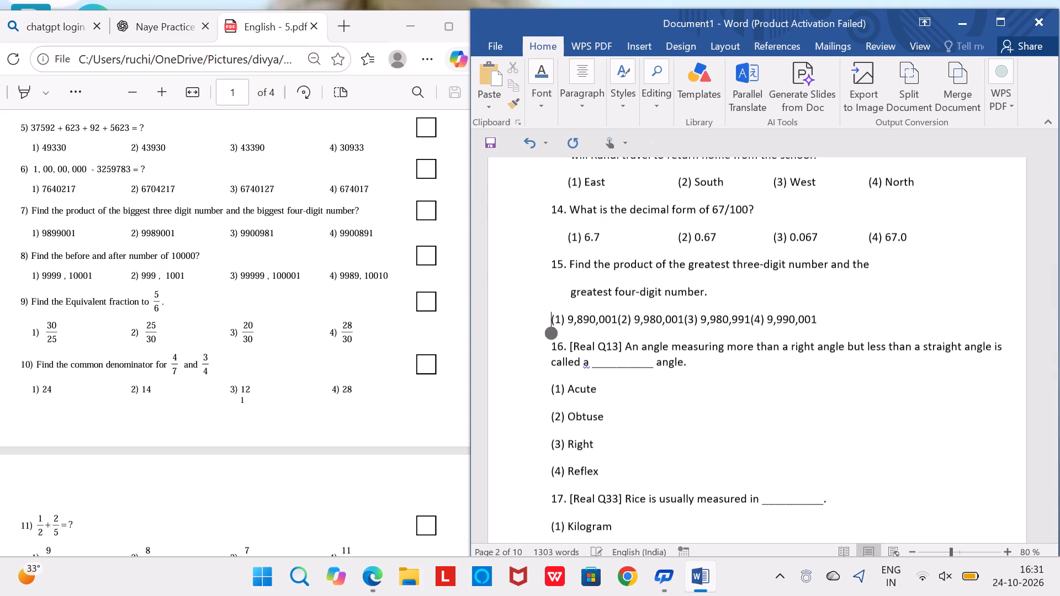
key("space")
key("space")
key("space")
key("space")
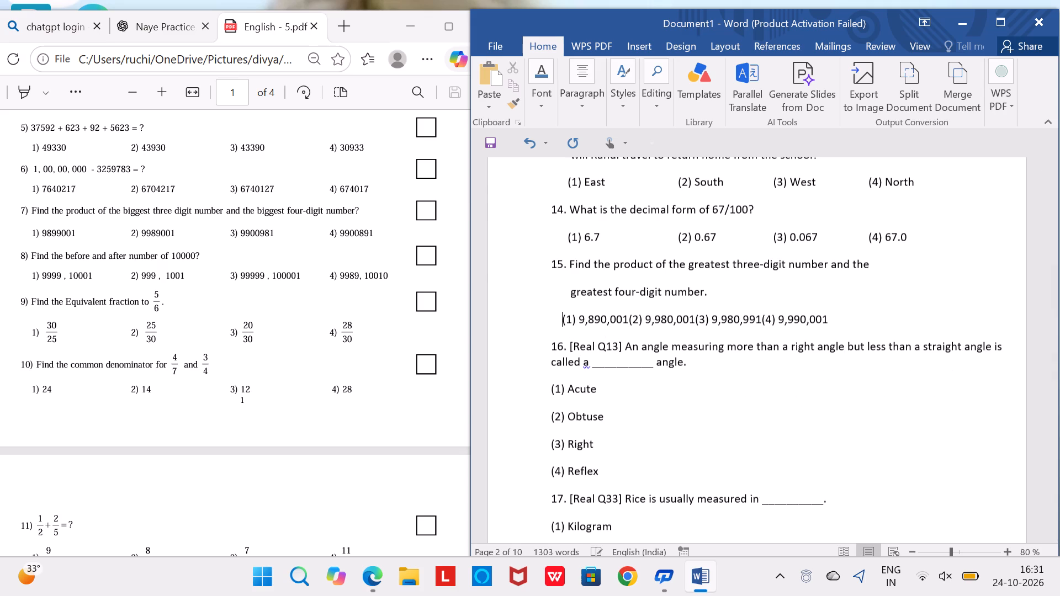
key("space")
key("space")
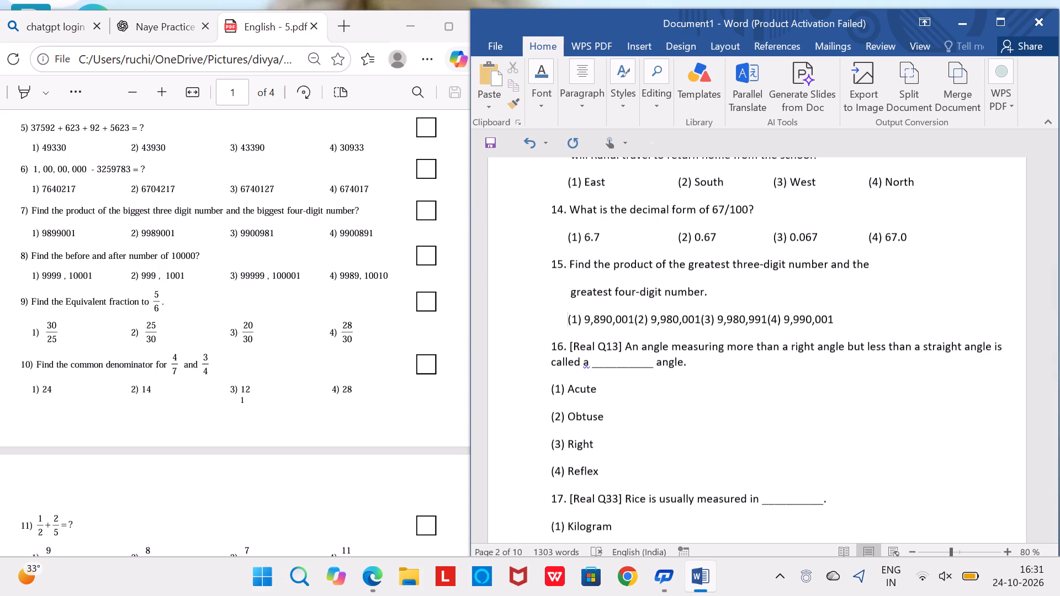
Insert two tab spaces between "(1) 9,890,001" and "(2) 9,980,001" in question 15's option line.
key("Right")
key("Right")
key("Right")
key("Right")
key("Right")
key("Right")
key("Right")
key("Right")
key("Right")
key("Right")
key("Right")
key("Right")
key("Right")
key("Tab")
key("Tab")
Insert one tab space between "(2) 9,980,001" and "(3) 9,980,991" in question 15's option line.
key("Right")
key("Right")
key("Right")
key("Right")
key("Right")
key("Right")
key("Right")
key("Right")
key("Right")
key("Right")
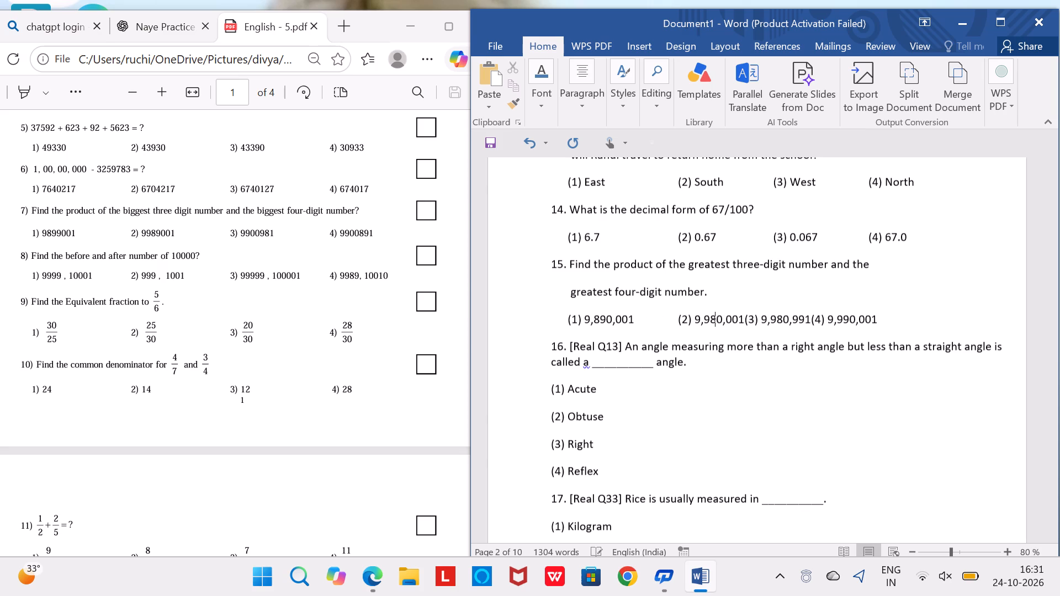
key("Right")
key("Right")
key("Right")
key("Tab")
Insert one tab space between "(3) 9,980,991" and "(4) 9,990,001" in question 15's option line.
key("Right")
key("Right")
key("Right")
key("Right")
key("Right")
key("Right")
key("Right")
key("Right")
key("Right")
key("Right")
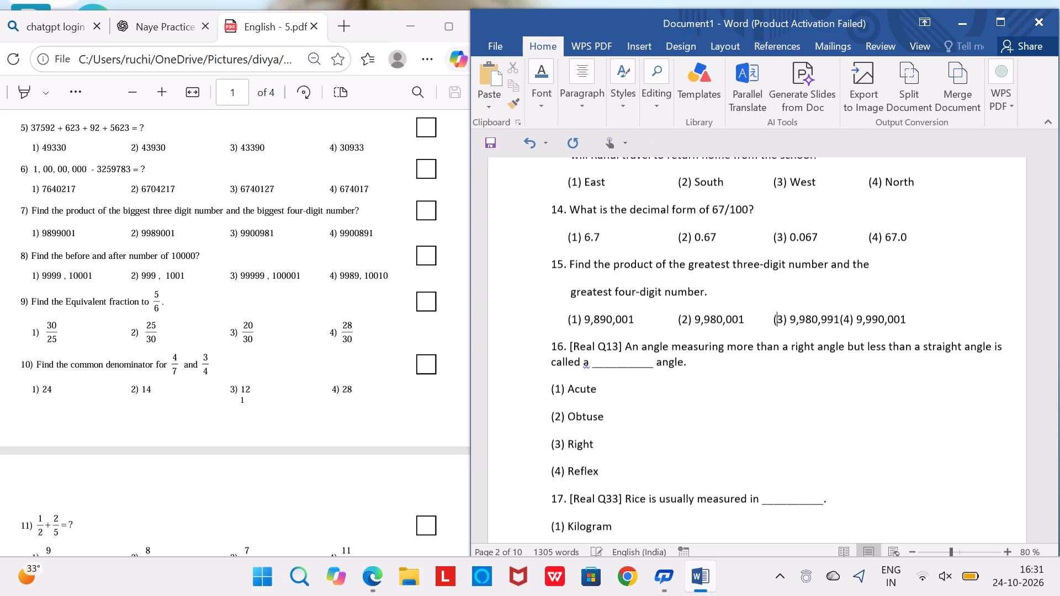
key("Right")
key("Right")
key("Right")
key("Tab")
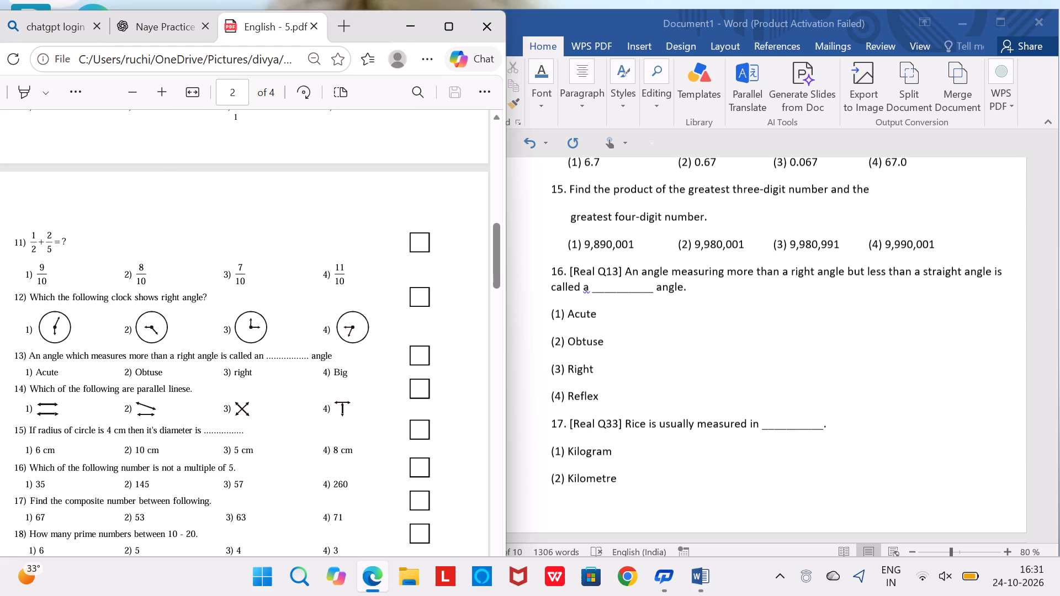
Switch to the Word document and delete the "[Real Q13]" tag from question 16.
left_click(619, 264)
left_click(623, 274)
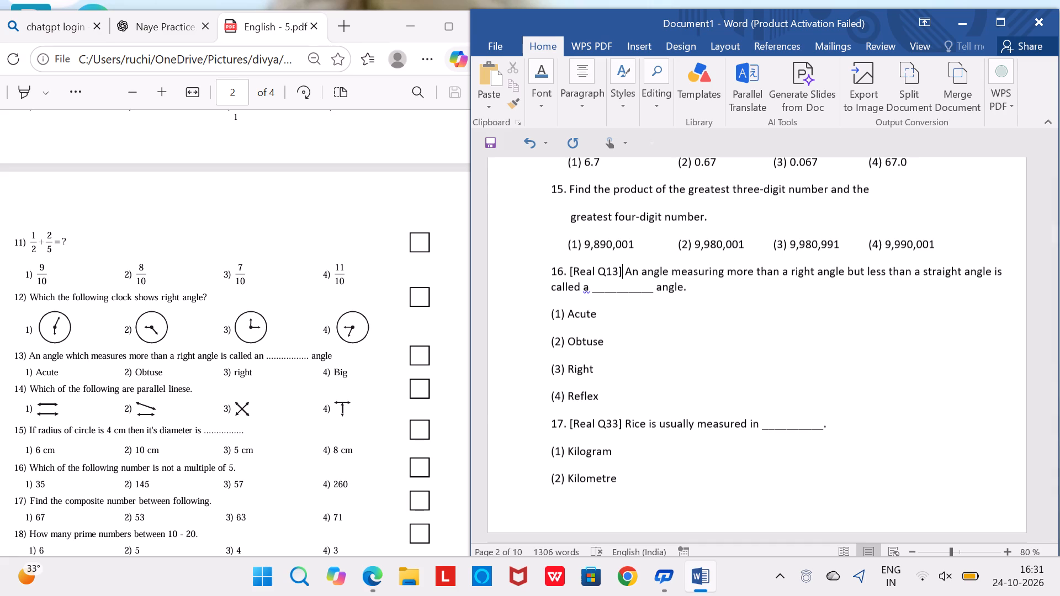
key("Right")
key("BackSpace")
key("BackSpace")
key("BackSpace")
key("BackSpace")
key("BackSpace")
key("BackSpace")
key("BackSpace")
key("BackSpace")
key("BackSpace")
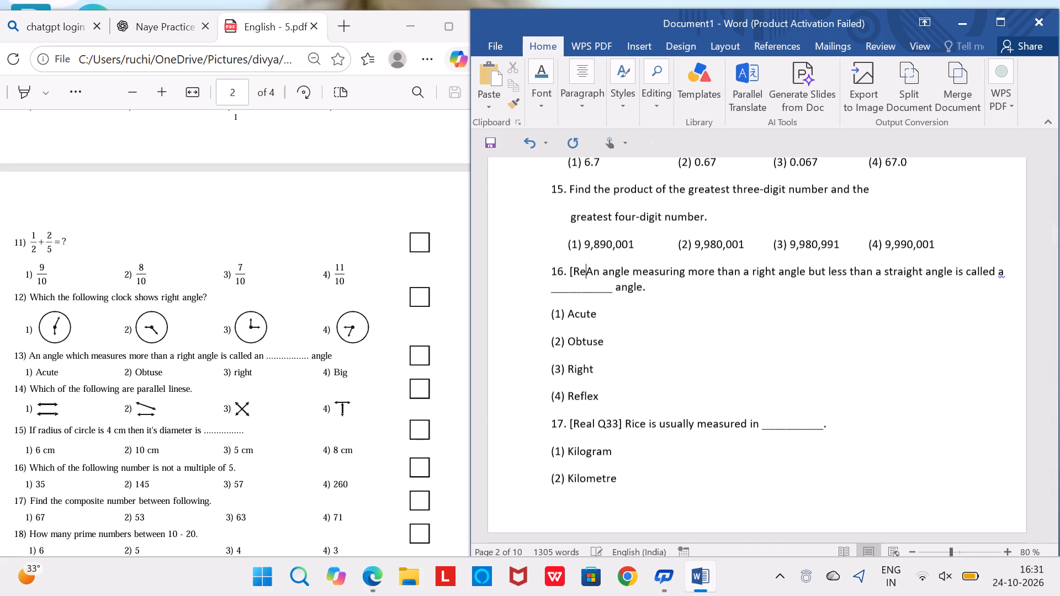
key("BackSpace")
key("BackSpace")
key("BackSpace")
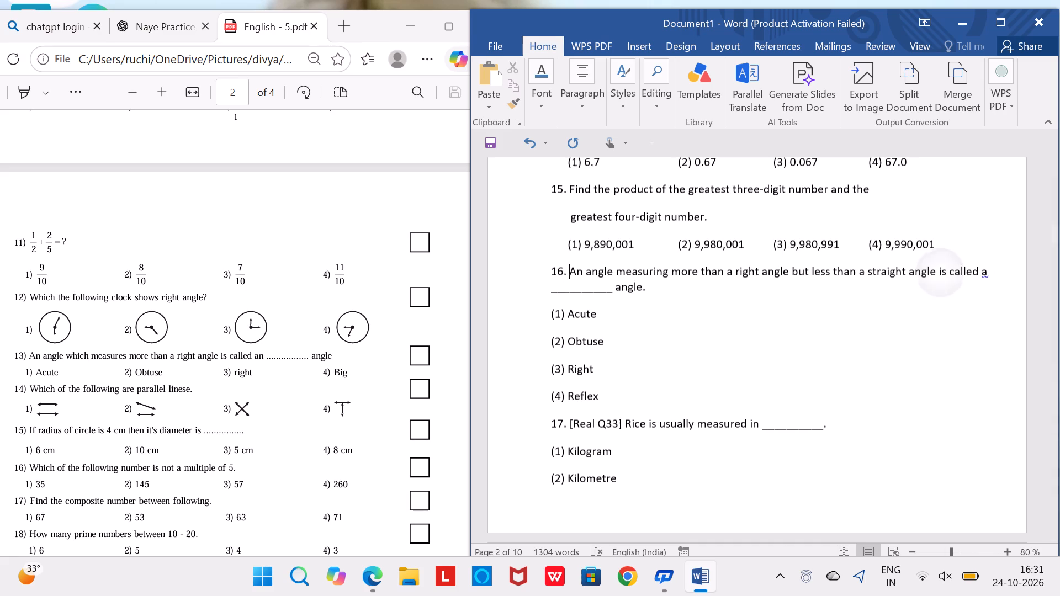
Break question 16 after "straight angle" and indent the continuation beginning "is called a" with six spaces.
key("Return")
key("space")
key("space")
key("space")
key("space")
key("space")
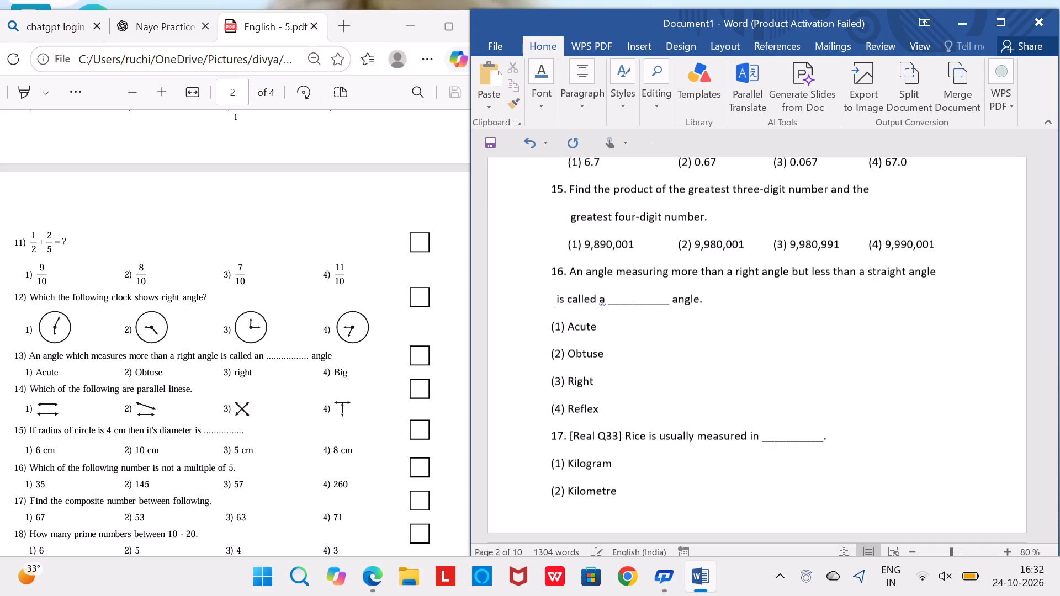
key("space")
key("space")
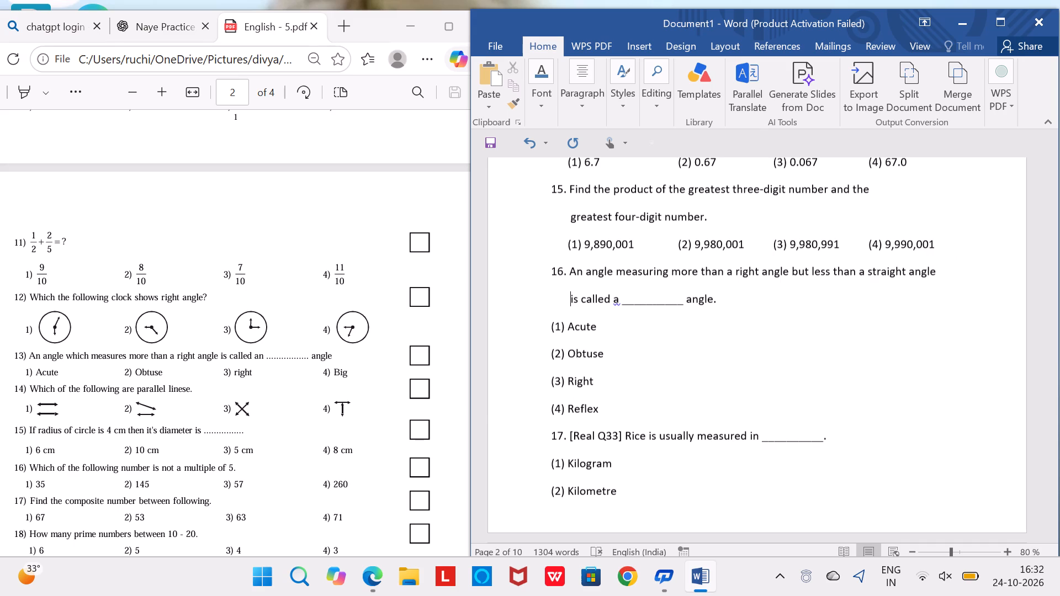
key("BackSpace")
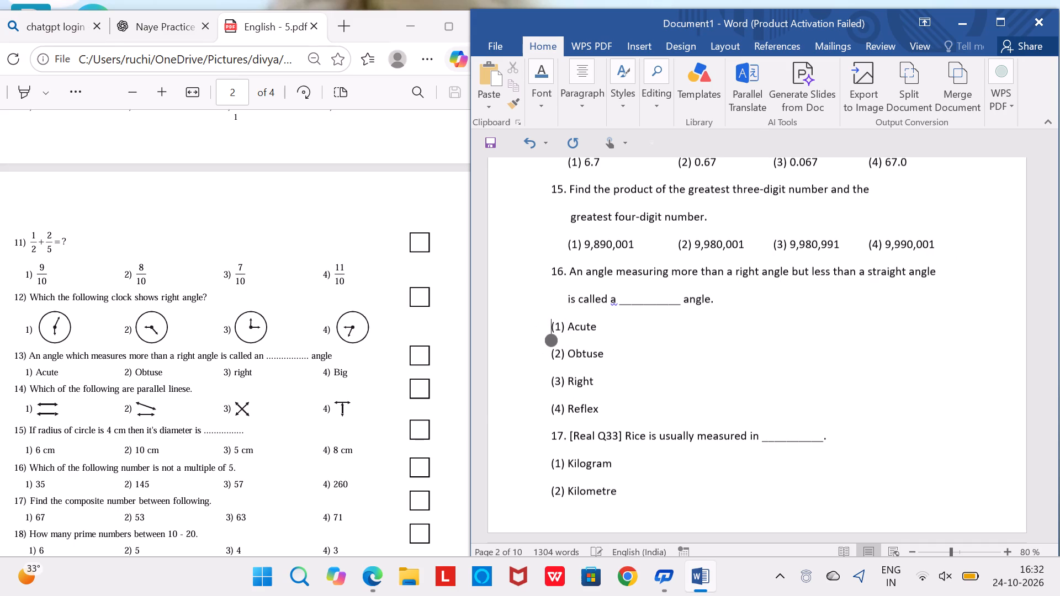
Join question 16's option "(4) Reflex" onto the line of option "(3) Right".
key("Down")
key("Down")
key("Down")
key("BackSpace")
Join question 16's combined line of options (3) and (4) onto the line of option "(2) Obtuse".
key("Left")
key("Left")
key("Left")
key("Left")
key("Left")
key("Left")
key("Left")
key("Left")
key("Left")
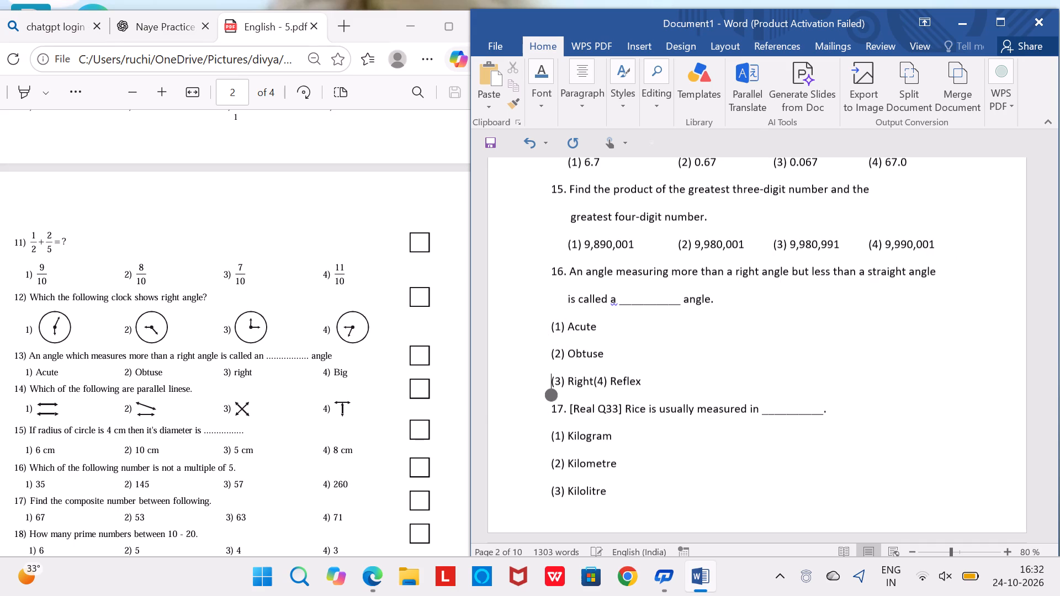
key("BackSpace")
Join question 16's combined line of options (2) to (4) onto the line of option "(1) Acute".
key("Left")
key("Left")
key("Left")
key("Left")
key("Left")
key("Left")
key("Left")
key("Left")
key("Left")
key("Left")
key("Left")
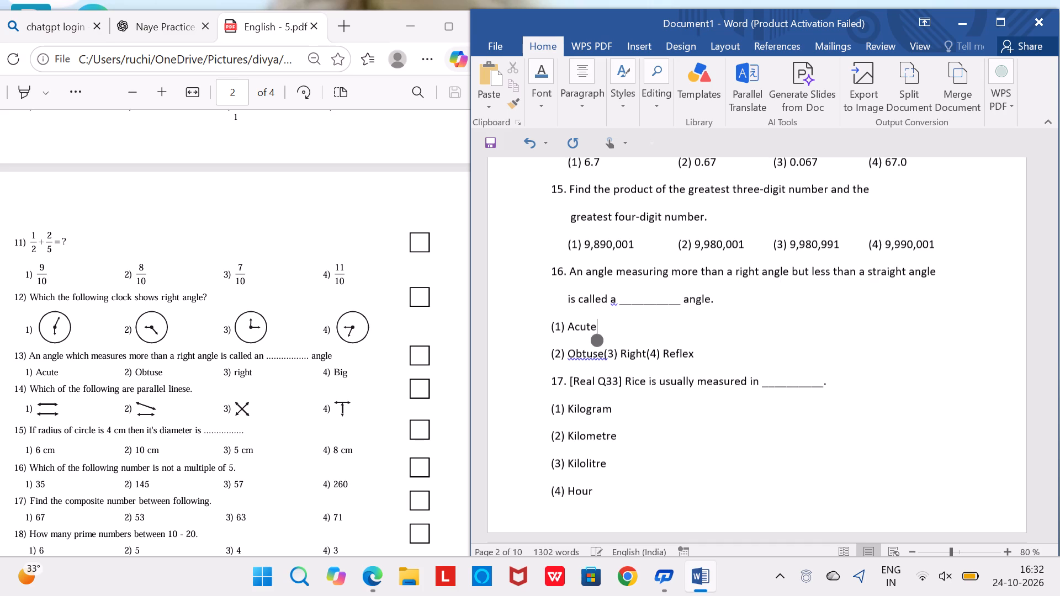
key("Down")
key("Left")
key("Left")
key("Left")
key("Left")
key("Left")
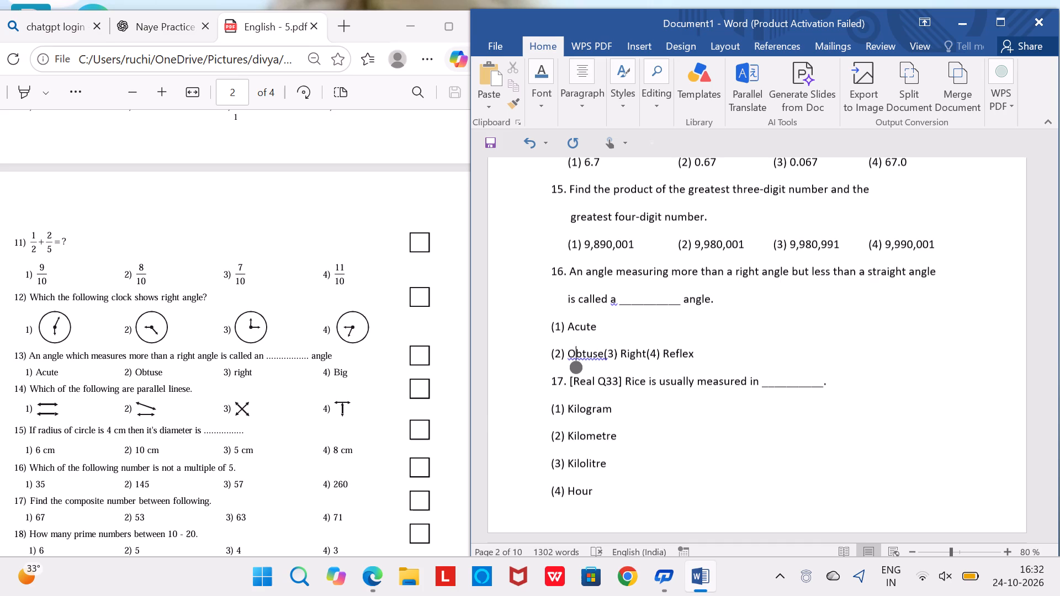
key("Left")
key("Left")
key("Left")
key("Left")
key("BackSpace")
Indent question 16's combined option line, starting at "(1) Acute", with five spaces.
key("Left")
key("Left")
key("Left")
key("Left")
key("Left")
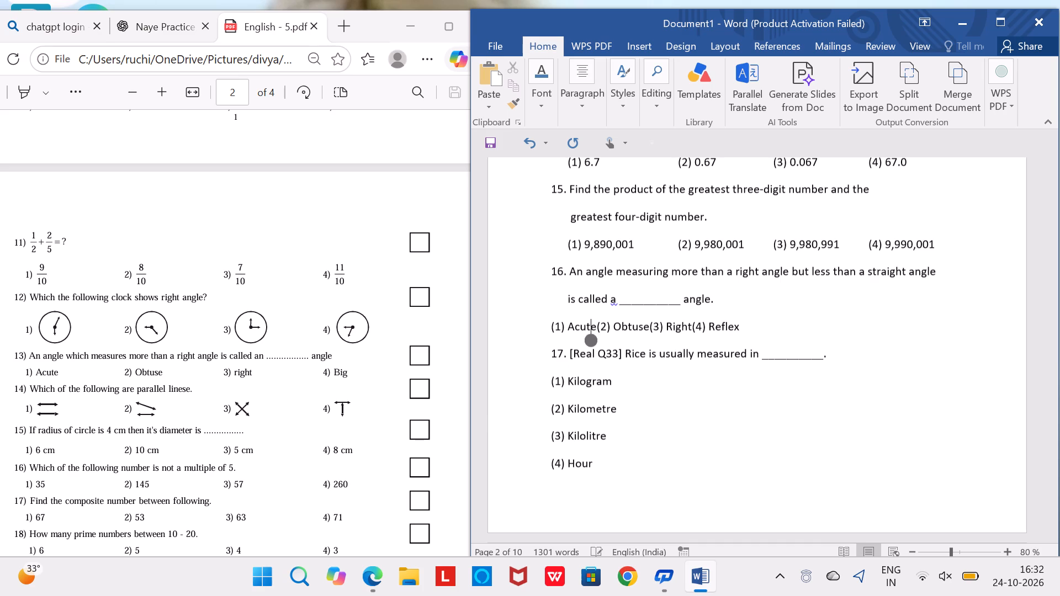
key("Left")
key("Left")
key("Left")
key("Left")
key("space")
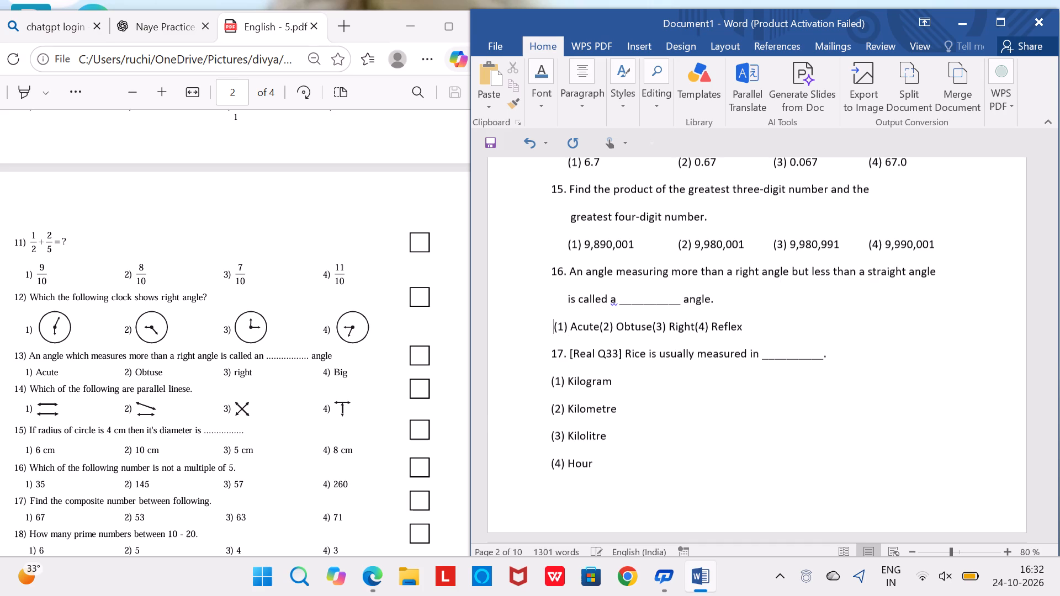
key("space")
key("space")
key("space")
key("space")
Insert three tabs between "(1) Acute" and "(2) Obtuse" in question 16's option line.
key("Right")
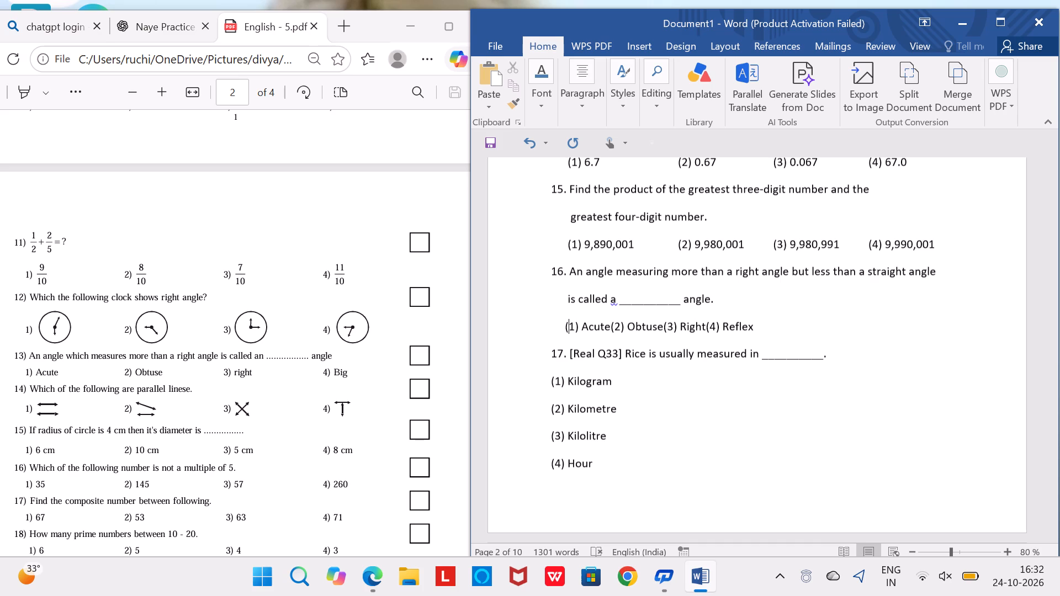
key("Right")
key("Right")
key("Right")
key("Right")
key("Right")
key("Right")
key("Right")
key("Right")
key("Tab")
key("Tab")
key("Tab")
Insert two tabs between "(2) Obtuse" and "(3) Right" in question 16's option line.
key("Right")
key("Right")
key("Right")
key("Right")
key("Right")
key("Right")
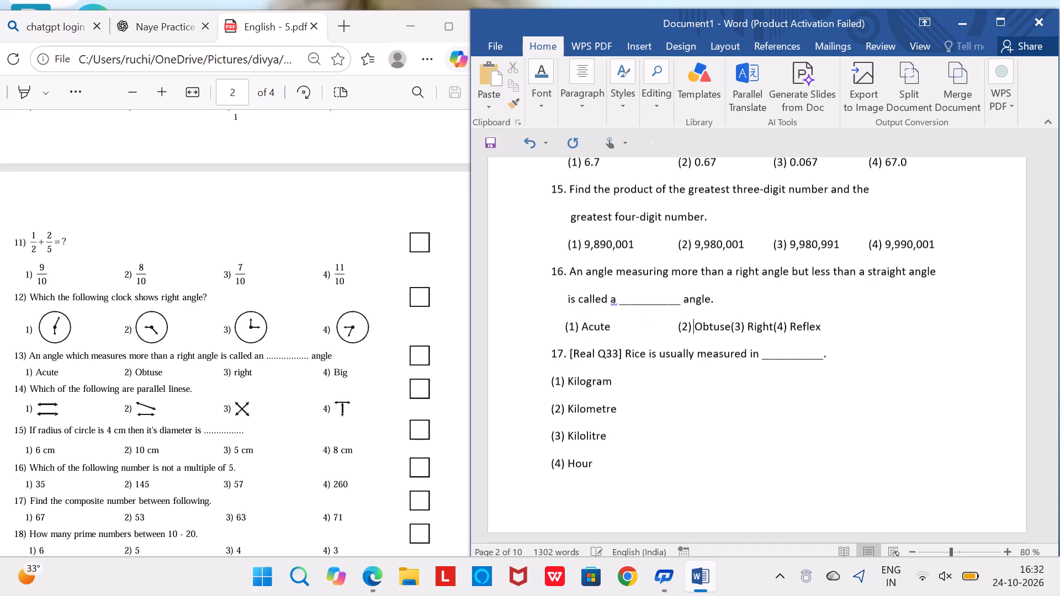
key("Right")
key("Right")
key("Right")
key("Right")
key("Tab")
key("Tab")
Insert two tabs between "(3) Right" and "(4) Reflex" in question 16's option line.
key("Right")
key("Right")
key("Right")
key("Right")
key("Right")
key("Right")
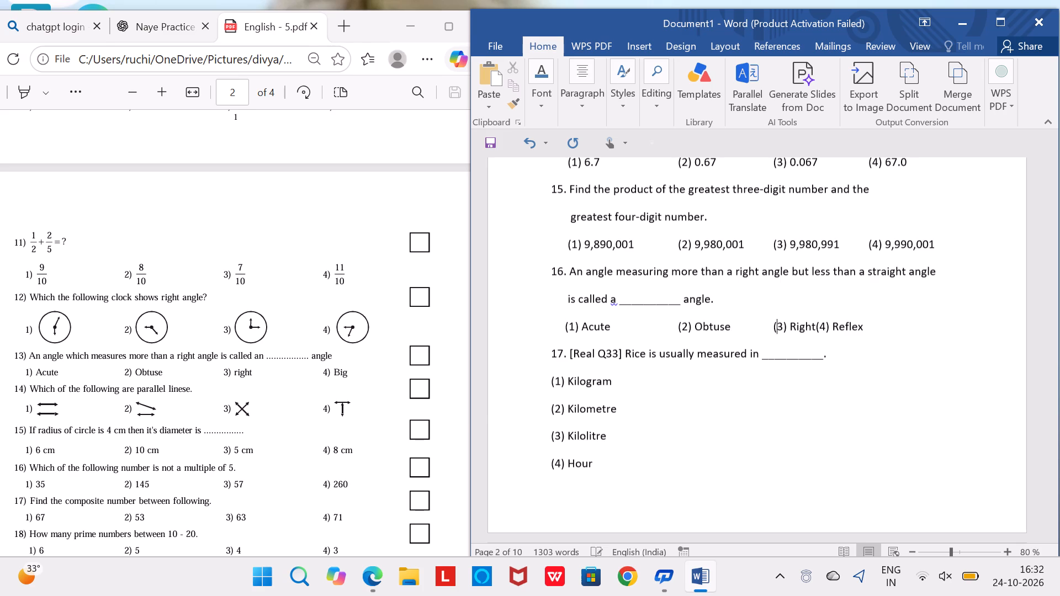
key("Right")
key("Right")
key("Right")
key("Tab")
key("Tab")
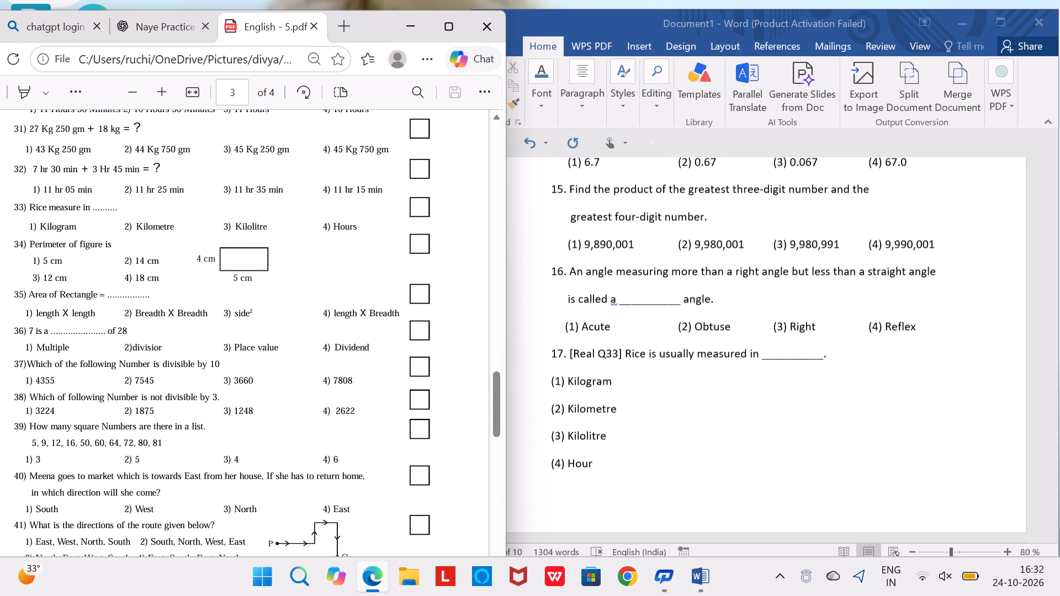
Remove the "[Real Q33]" source tag from question 17, keeping one space before "Rice".
left_click(625, 350)
left_click(624, 355)
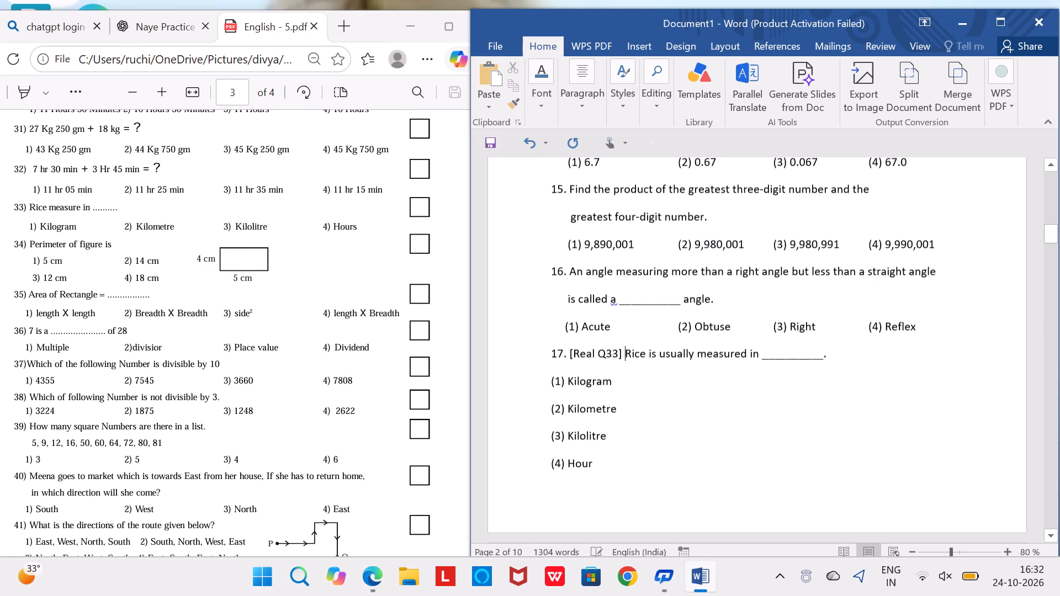
key("BackSpace")
key("BackSpace")
key("BackSpace")
key("BackSpace")
key("BackSpace")
key("BackSpace")
key("BackSpace")
key("BackSpace")
key("BackSpace")
key("BackSpace")
key("BackSpace")
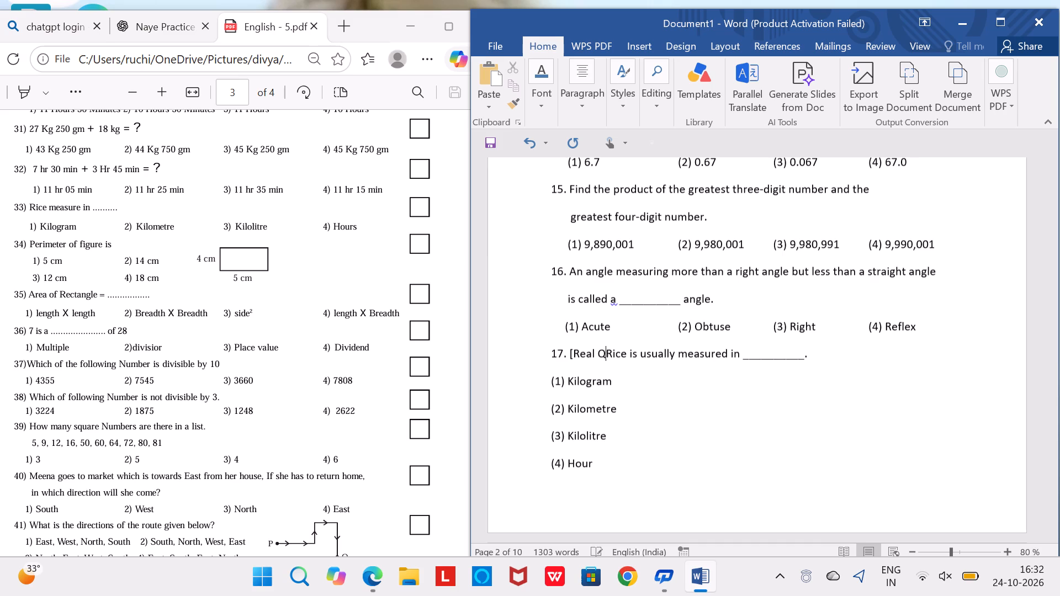
key("BackSpace")
key("space")
Join question 17's option "(4) Hour" onto the line of option "(3) Kilolitre".
key("Down")
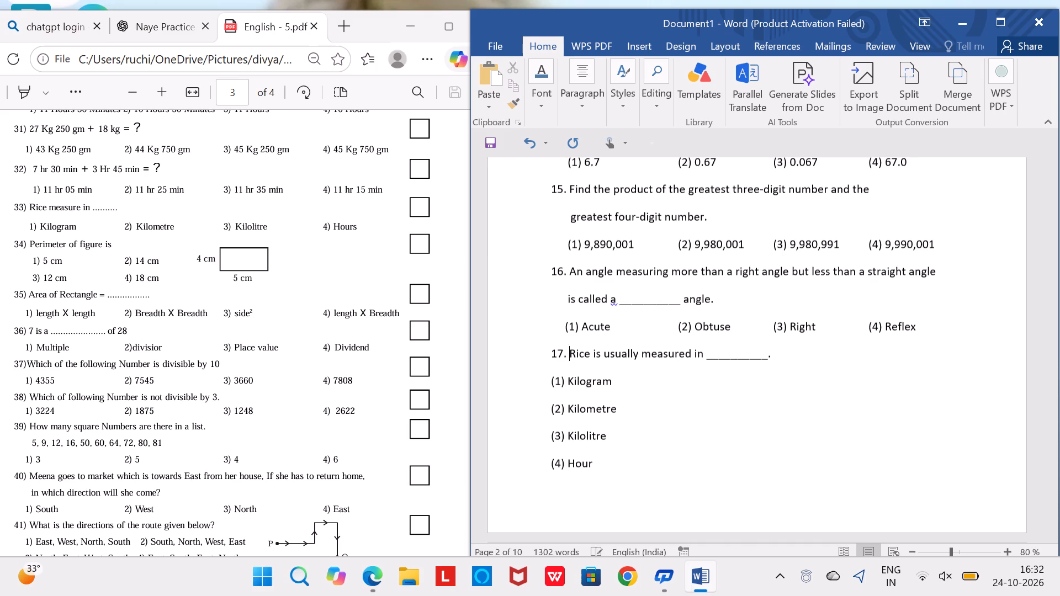
key("Down")
key("Down")
key("Down")
key("Left")
key("Left")
key("Left")
key("Left")
key("BackSpace")
Join question 17's combined line of options (3) and (4) onto the line of option "(2) Kilometre".
key("Left")
key("Left")
key("Left")
key("Left")
key("Left")
key("Left")
key("Left")
key("Left")
key("Left")
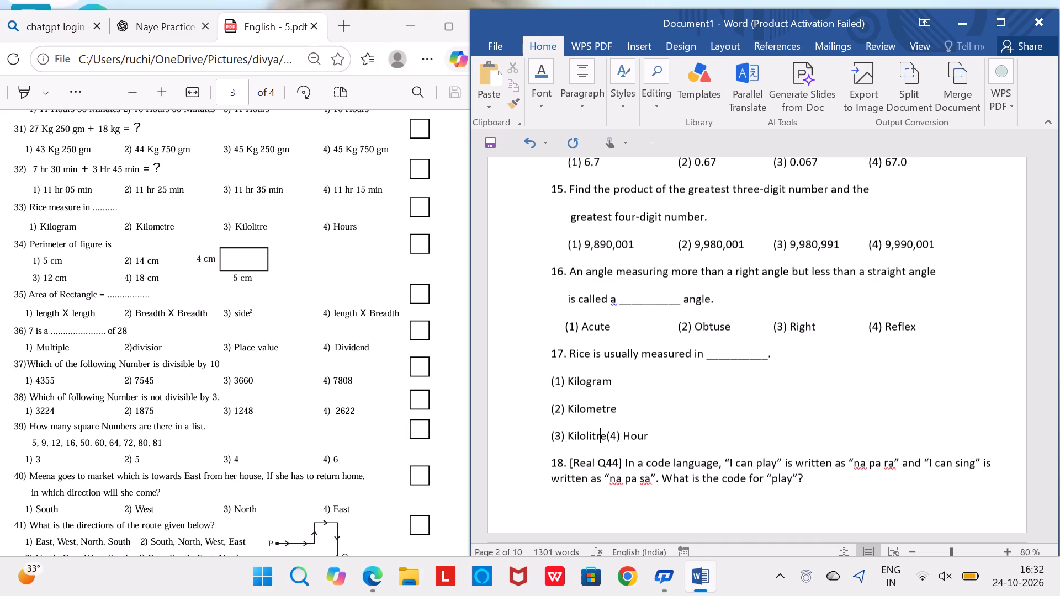
key("Left")
key("Left")
key("Left")
key("Left")
key("BackSpace")
Join question 17's combined line of options (2) to (4) onto the line of option "(1) Kilogram".
key("Left")
key("Left")
key("Left")
key("Left")
key("Left")
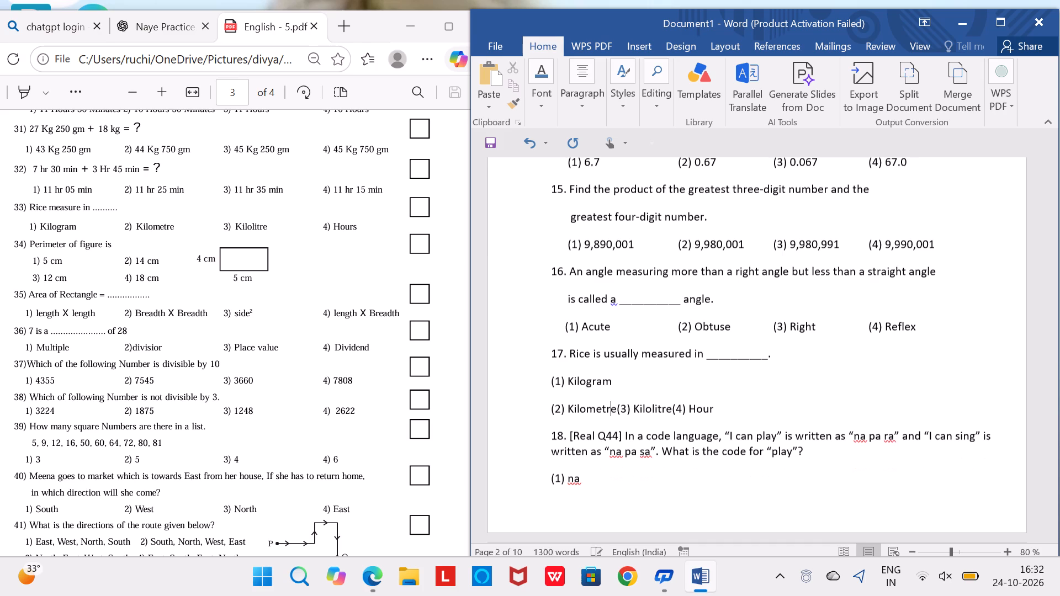
key("Left")
key("Left")
key("Left")
key("Left")
key("Left")
key("Left")
key("Left")
key("Left")
key("BackSpace")
Indent question 17's combined option line, starting at "(1) Kilogram", with six spaces.
key("Left")
key("Left")
key("Left")
key("Left")
key("Left")
key("Left")
key("Left")
key("Left")
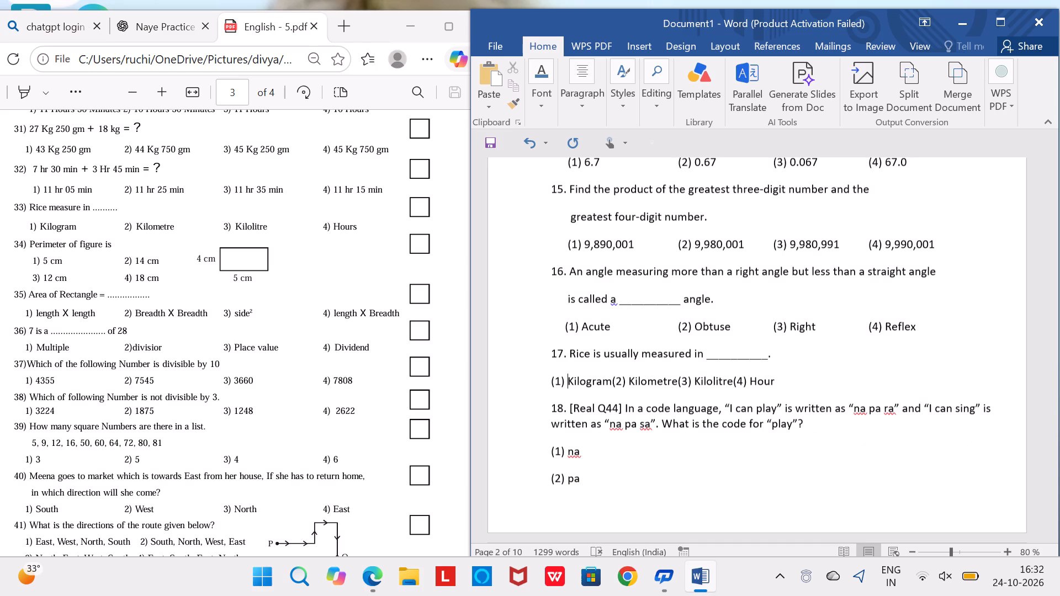
key("Left")
key("Left")
key("Left")
key("Left")
key("space")
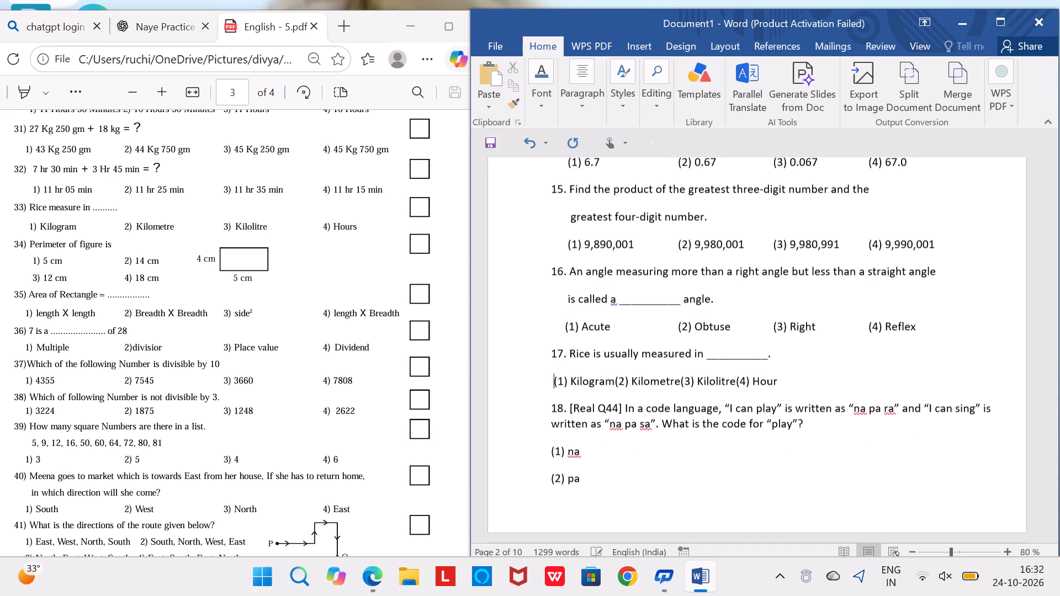
key("space")
key("space")
key("space")
key("space")
key("space")
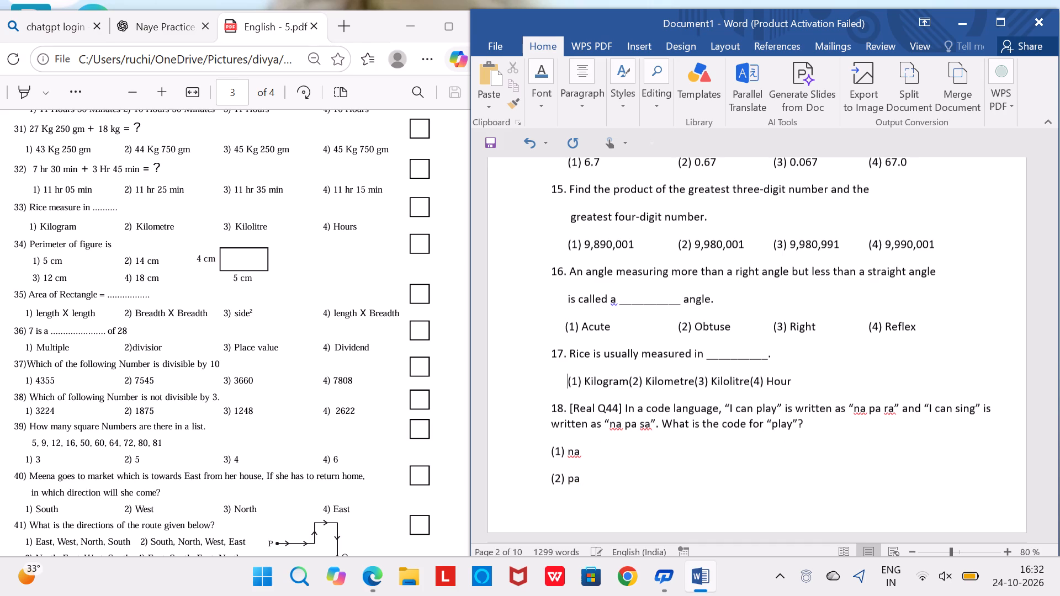
Insert two tabs between "(1) Kilogram" and "(2) Kilometre" in question 17's option line.
key("Right")
key("Right")
key("Right")
key("Right")
key("Right")
key("Right")
key("Right")
key("Right")
key("Right")
key("Right")
key("Right")
key("Right")
key("Right")
key("Left")
key("Tab")
key("Tab")
Insert two tabs between "(2) Kilometre" and "(3) Kilolitre" in question 17's option line.
key("Right")
key("Right")
key("Right")
key("Right")
key("Right")
key("Right")
key("Right")
key("Right")
key("Right")
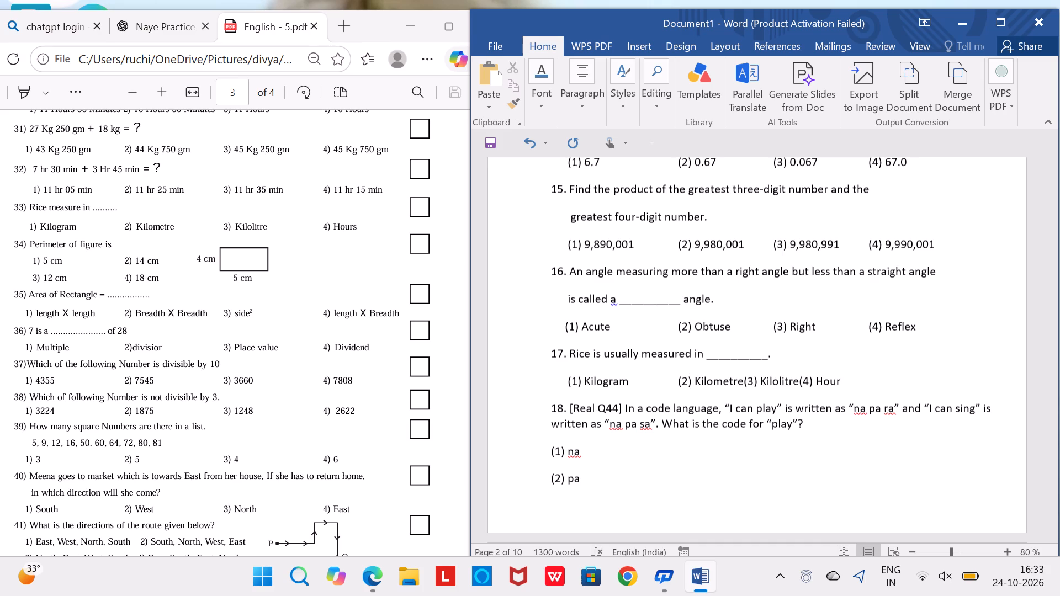
key("Right")
key("Right")
key("Right")
key("Right")
key("Tab")
key("Tab")
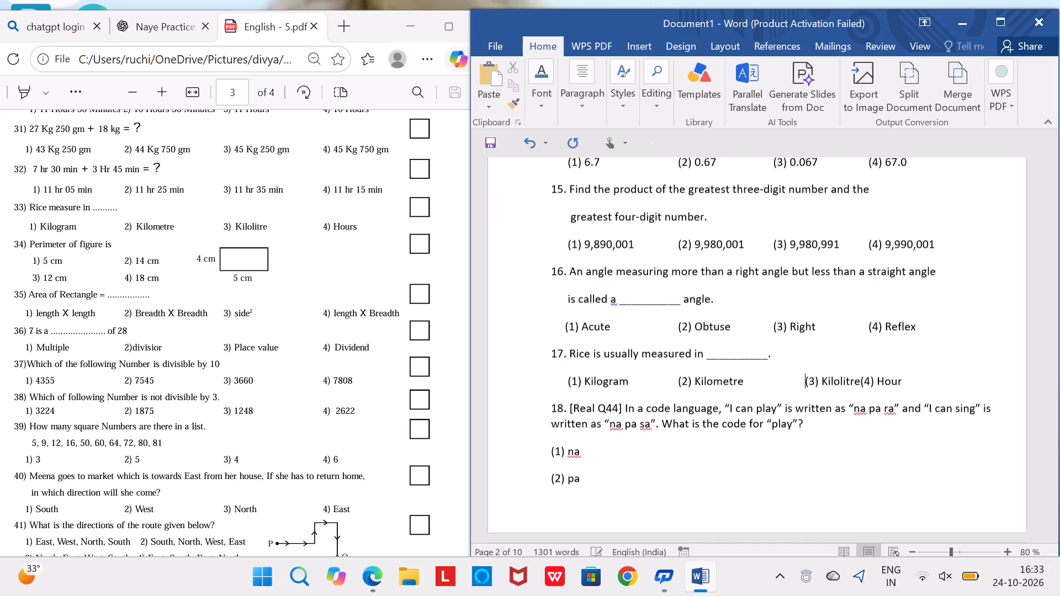
Remove the extra tab before "(3) Kilolitre" in question 17's option line so it aligns with the third column.
key("BackSpace")
Insert two tabs between "(3) Kilolitre" and "(4) Hour" in question 17's option line.
key("Right")
key("Right")
key("Right")
key("Right")
key("Right")
key("Right")
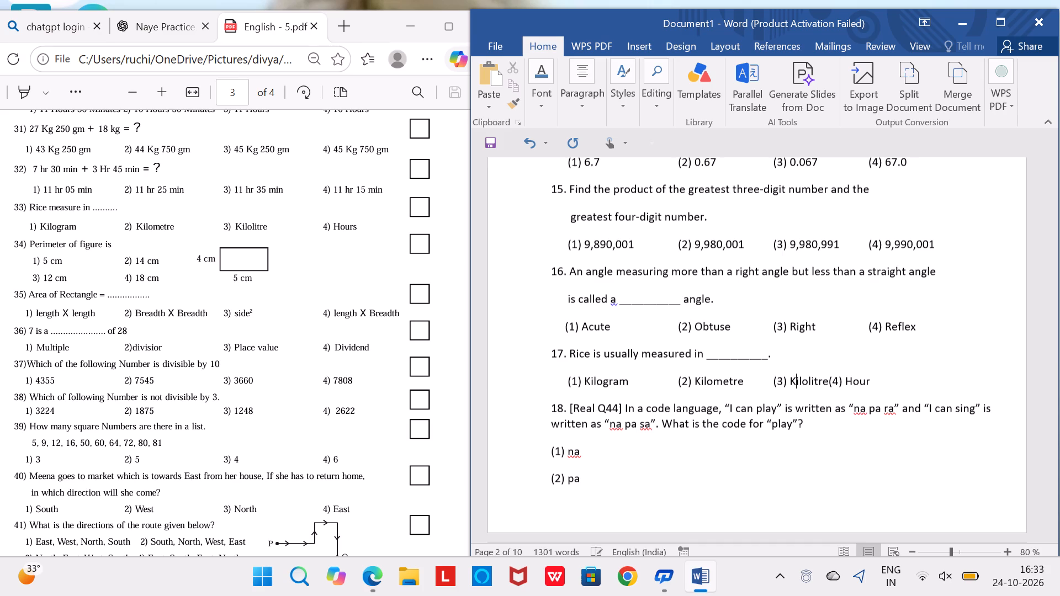
key("Right")
key("Right")
key("Right")
key("Right")
key("Right")
key("Right")
key("Right")
key("Tab")
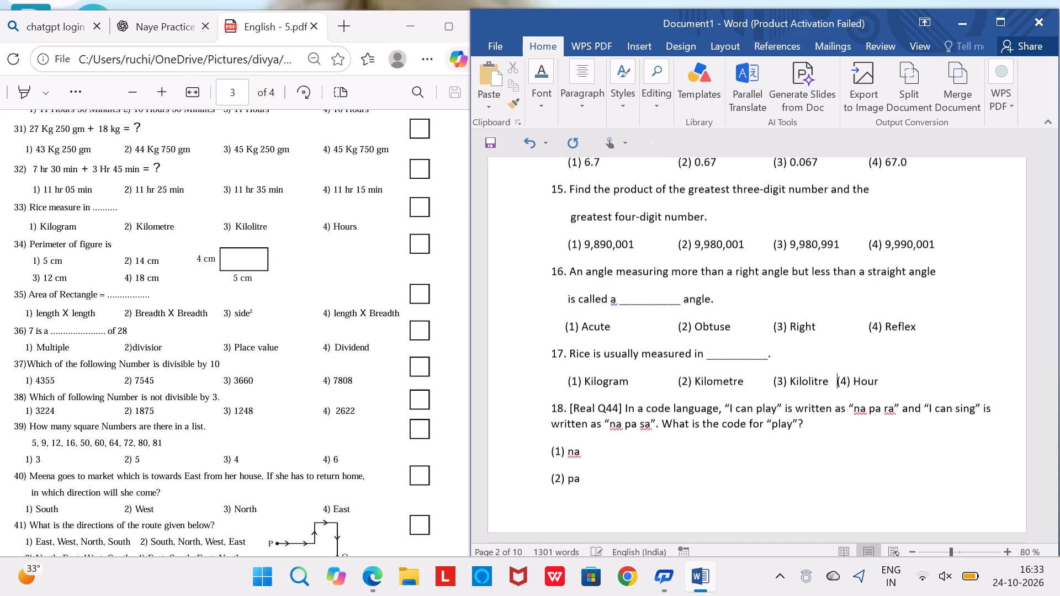
key("Tab")
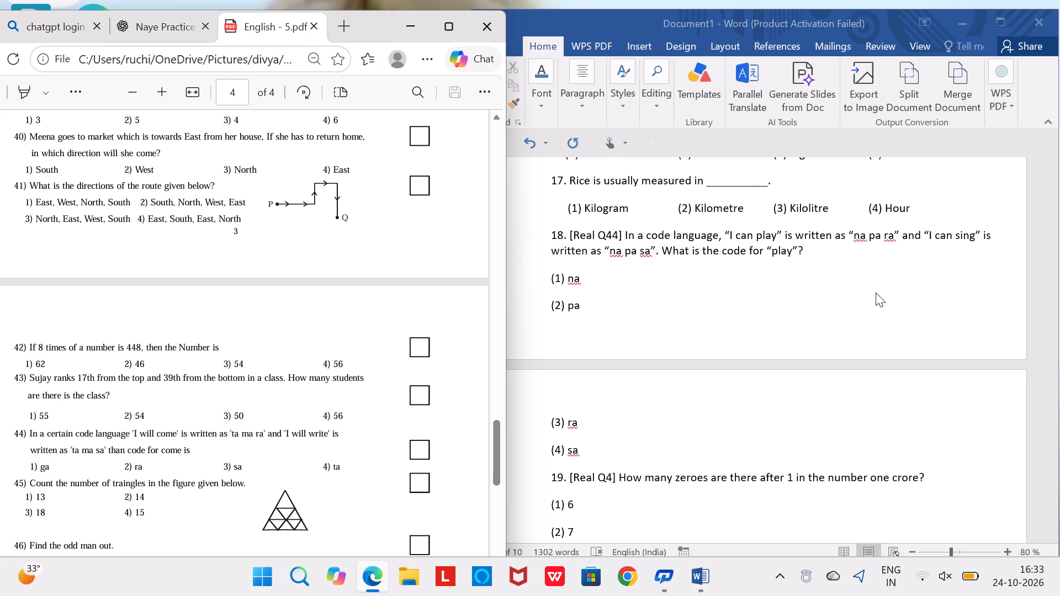
Delete the source tag "[Real Q44]" from the start of question 18.
left_click(564, 310)
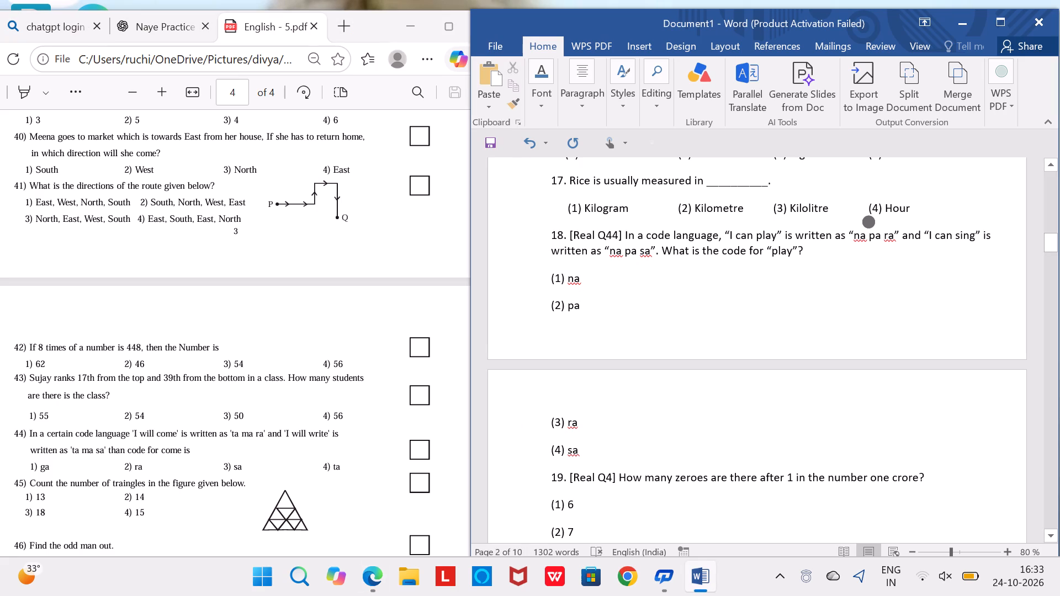
left_click(622, 241)
key("Right")
key("BackSpace")
key("BackSpace")
key("BackSpace")
key("BackSpace")
key("BackSpace")
key("BackSpace")
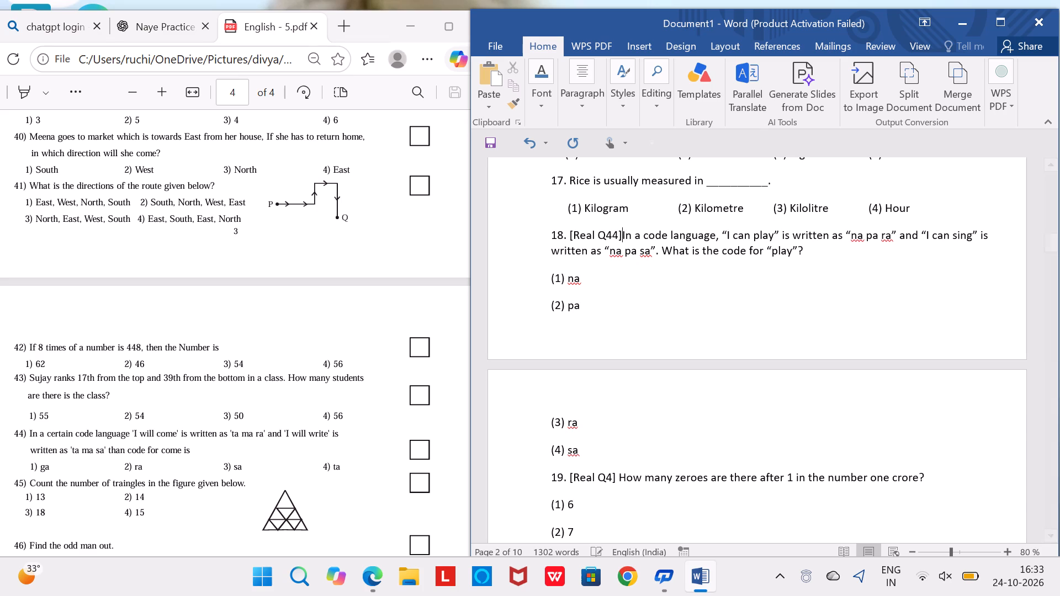
key("BackSpace")
key("BackSpace")
key("BackSpace")
key("BackSpace")
key("BackSpace")
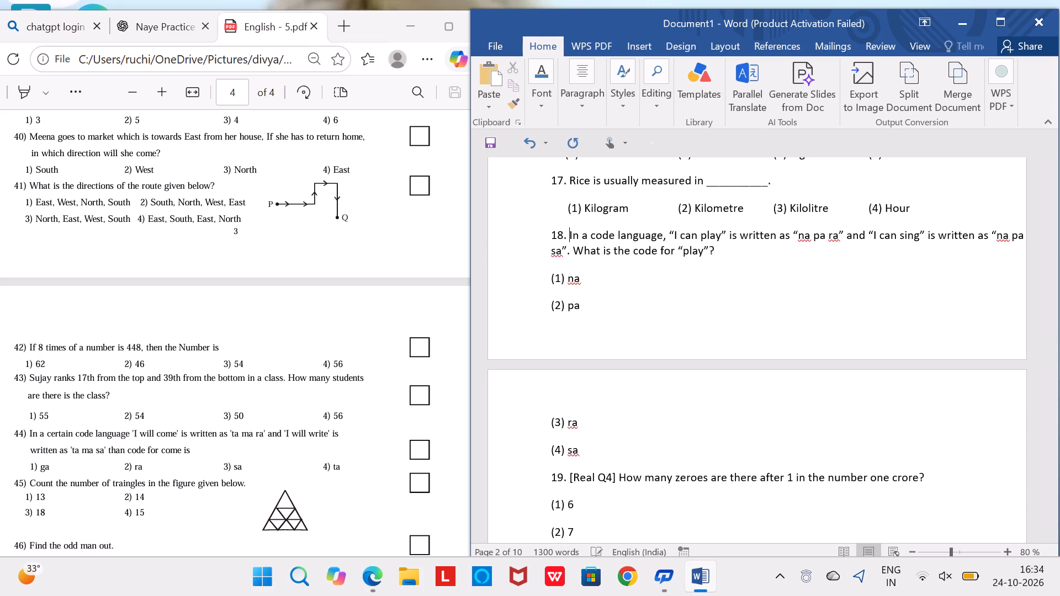
Break question 18's text before "written as" and indent the new line with spaces to align under "In".
key("Return")
key("space")
key("space")
key("space")
key("space")
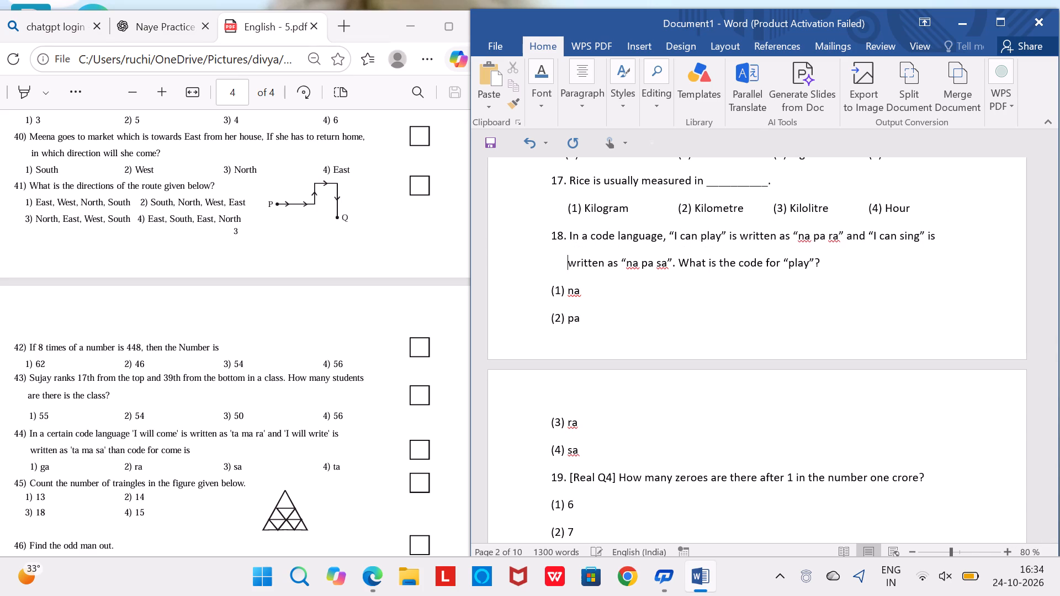
key("space")
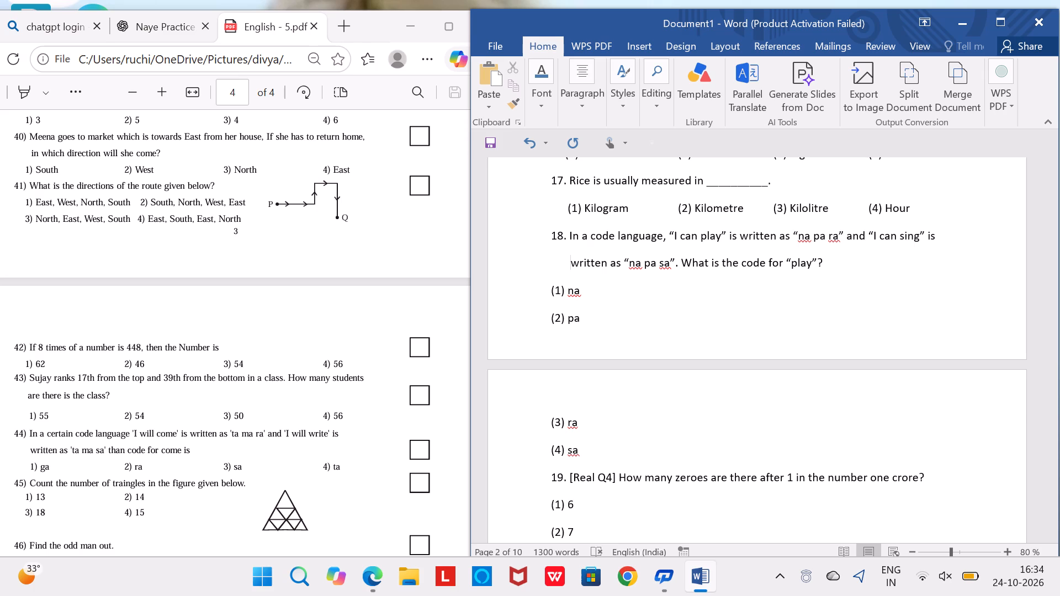
Join question 18's option "(4) sa" onto the line of option "(3) ra".
key("Down")
key("Down")
key("Down")
key("Down")
key("Left")
key("Left")
key("Left")
key("Left")
key("Left")
key("BackSpace")
Join question 18's combined line of options (3) and (4) onto "(2) pa" and "(1) na", putting all four options on one line.
key("Left")
key("Left")
key("Left")
key("Left")
key("Left")
key("Left")
key("BackSpace")
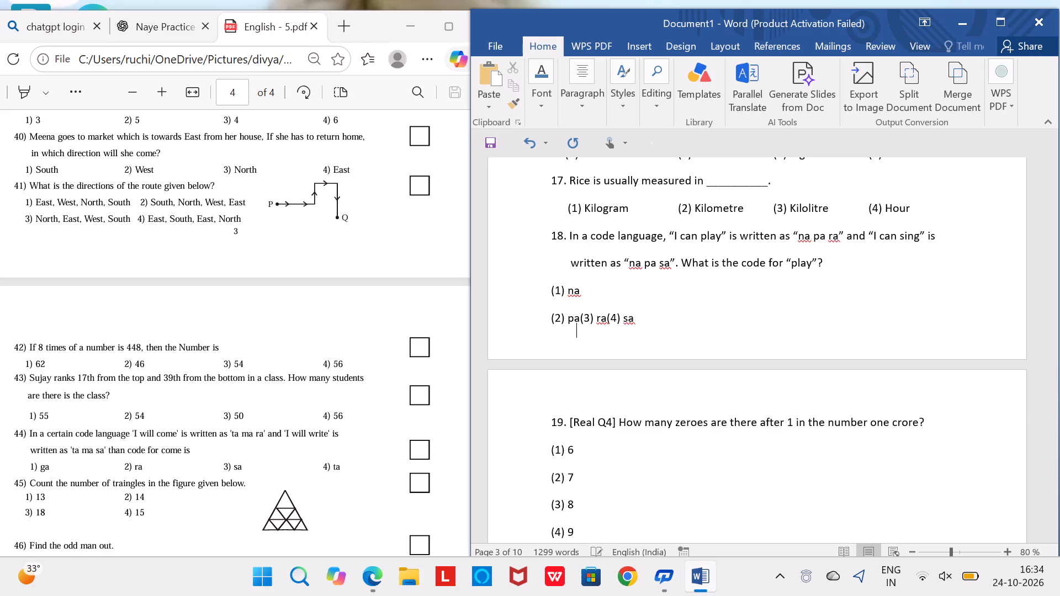
key("Left")
key("Left")
key("Left")
key("Left")
key("Left")
key("Left")
key("BackSpace")
Indent question 18's combined option line, starting at "(1) na", with six spaces.
key("Left")
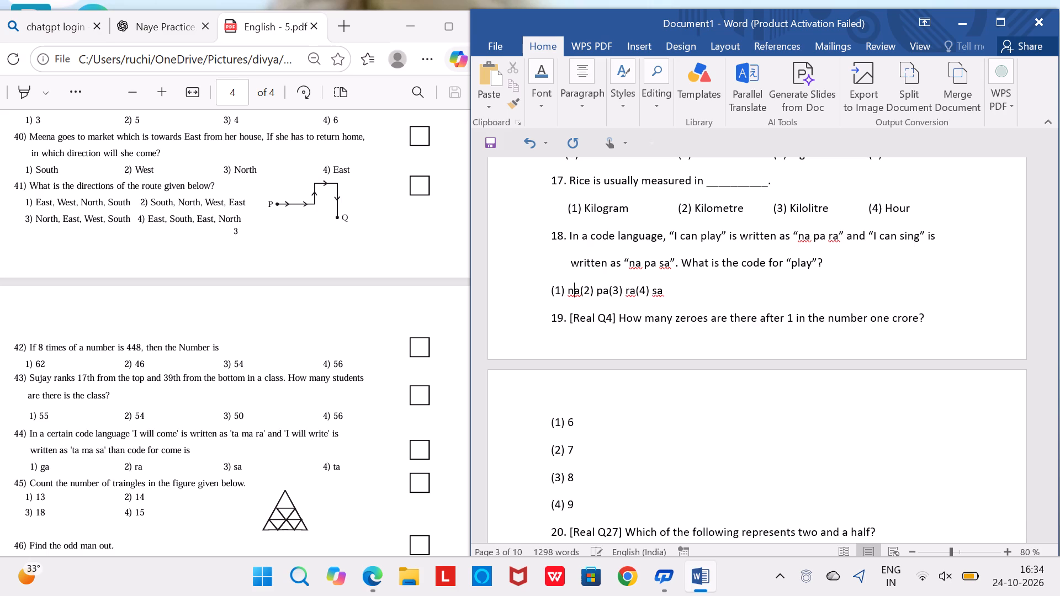
key("Left")
key("Left")
key("Left")
key("Left")
key("Left")
key("space")
key("space")
key("space")
key("space")
key("space")
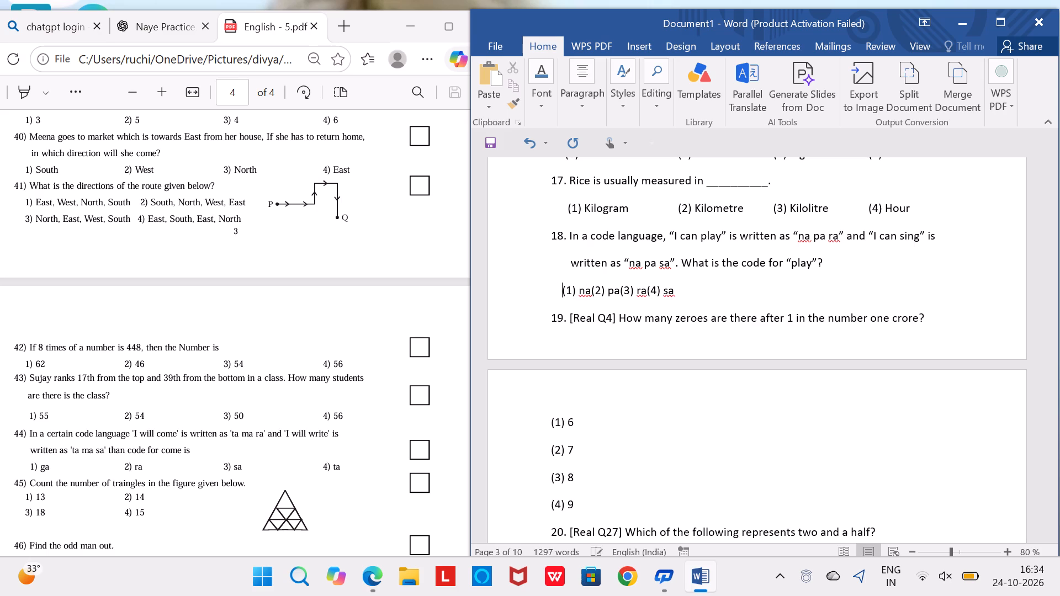
key("space")
Insert three tabs between "(1) na" and "(2) pa" in question 18's option line.
key("Right")
key("Right")
key("Right")
key("Right")
key("Right")
key("Right")
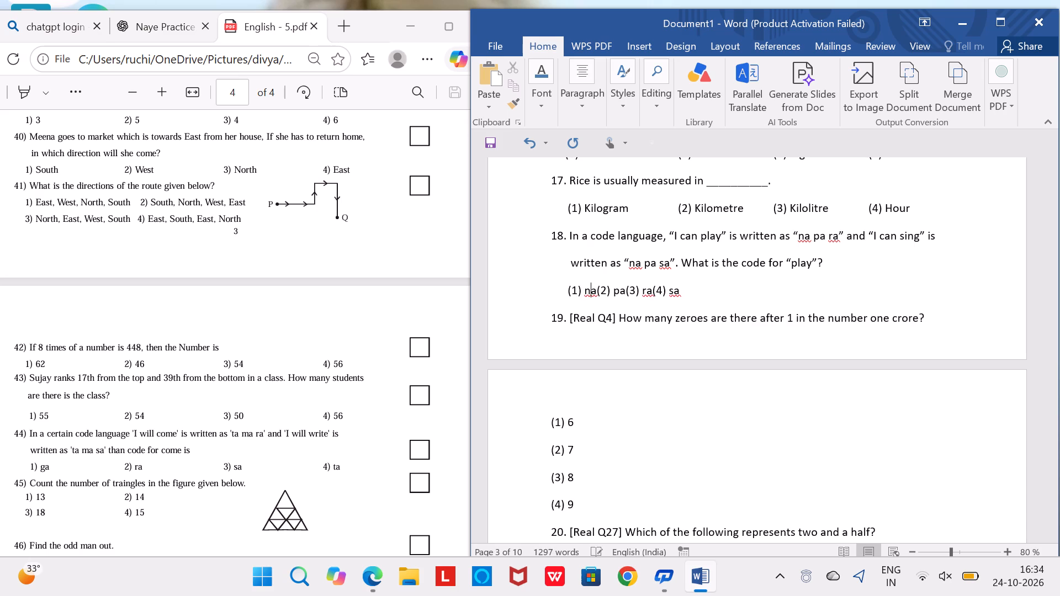
key("Tab")
key("Tab")
key("Tab")
Insert three tabs between "(2) pa" and "(3) ra" in question 18's option line.
key("Right")
key("Right")
key("Right")
key("Right")
key("Right")
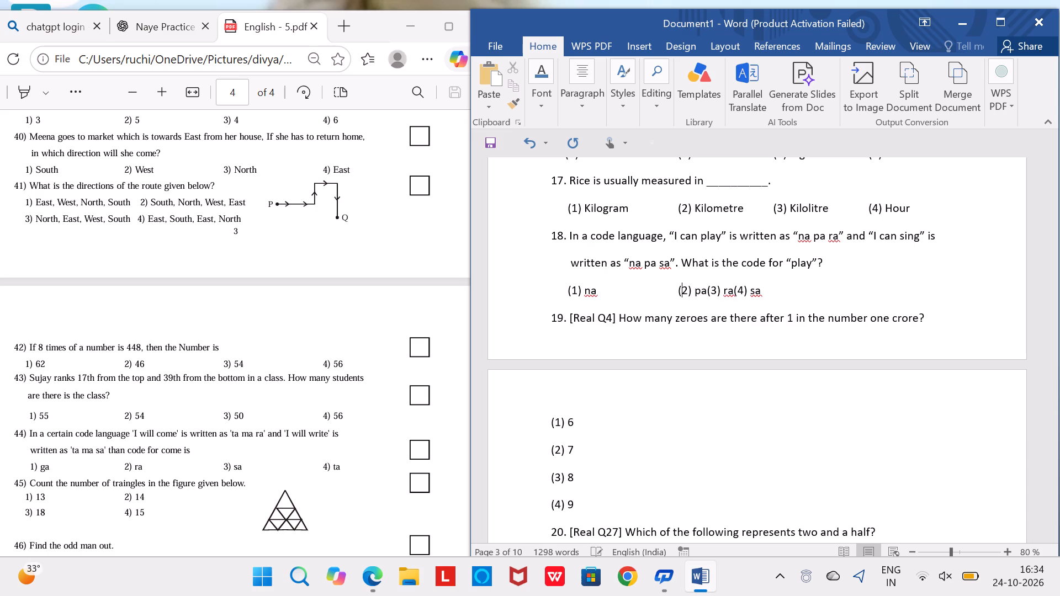
key("Right")
key("Tab")
key("Tab")
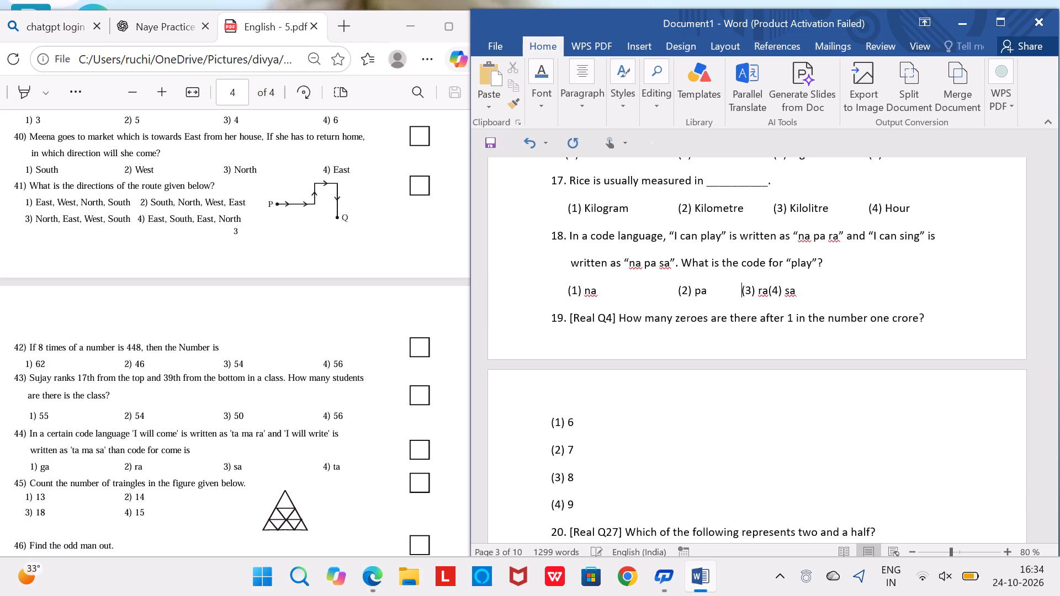
key("Tab")
Insert three tabs between "(3) ra" and "(4) sa" in question 18's option line.
key("Right")
key("Right")
key("Right")
key("Right")
key("Right")
key("Right")
key("Tab")
key("Tab")
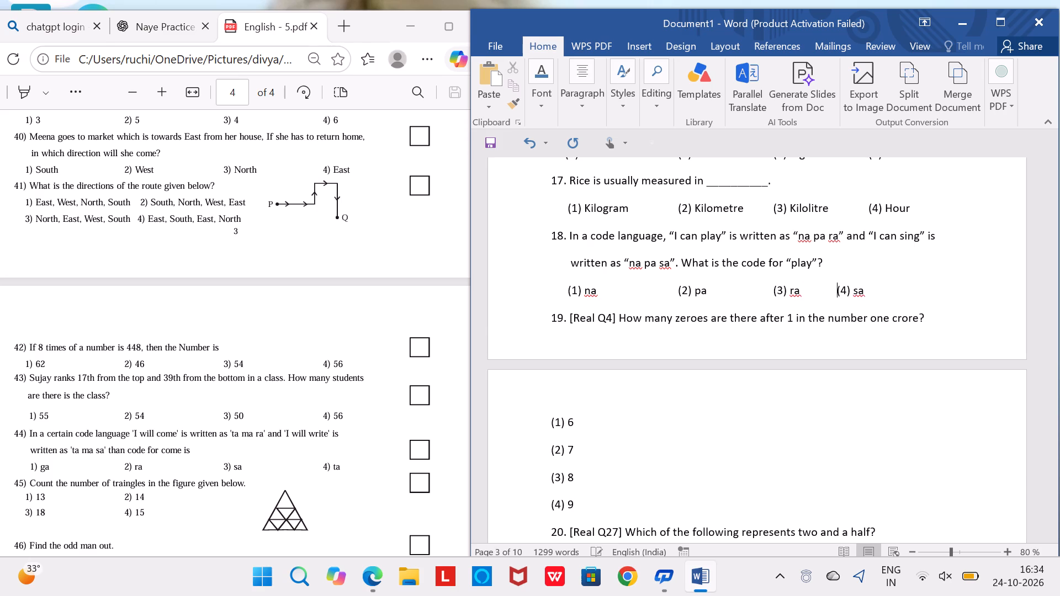
key("Tab")
Insert a blank line before question 19 to move the question onto the next page.
key("Return")
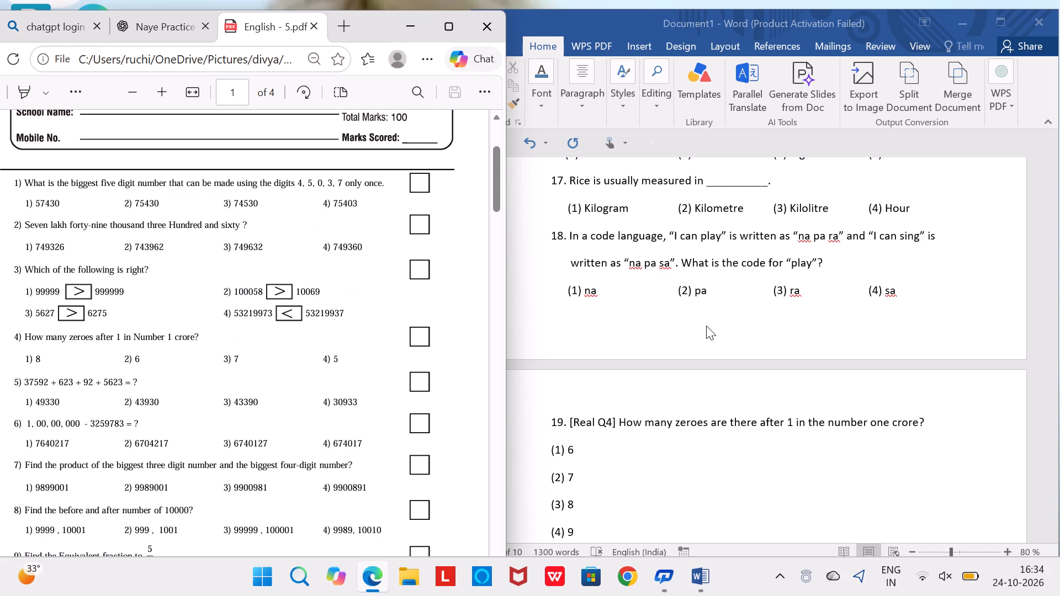
Delete the source tag "[Real Q4]" from the start of question 19.
left_click(617, 424)
left_click(621, 425)
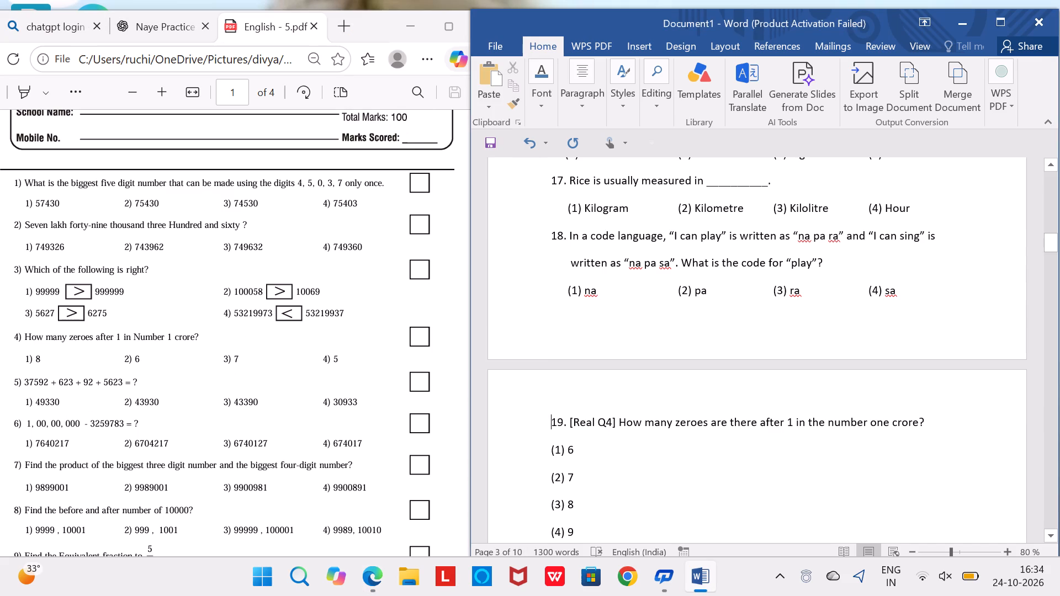
key("BackSpace")
key("BackSpace")
key("BackSpace")
key("BackSpace")
key("BackSpace")
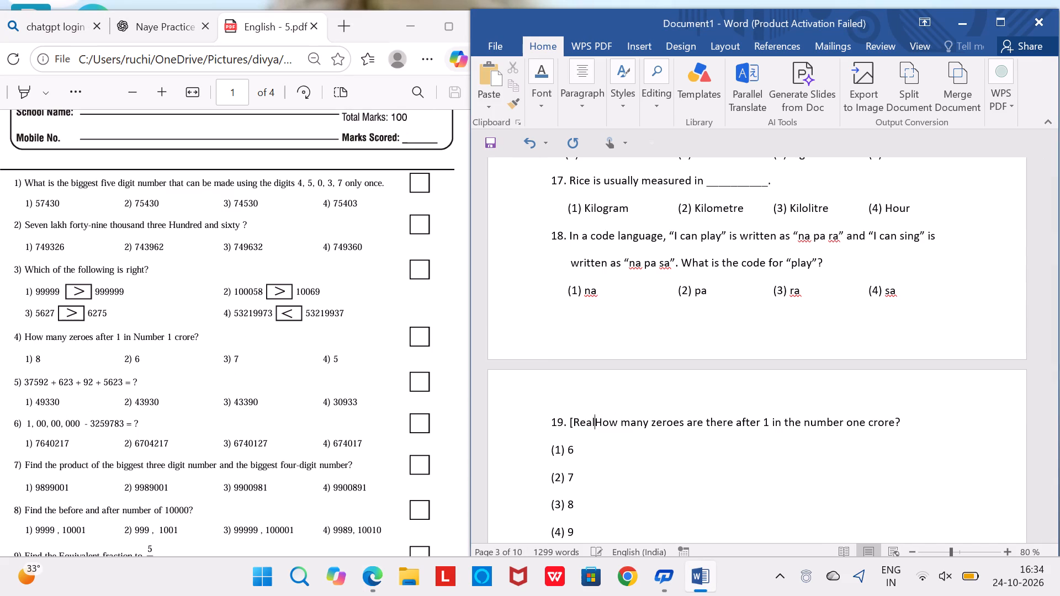
key("BackSpace")
key("BackSpace")
key("BackSpace")
key("BackSpace")
key("BackSpace")
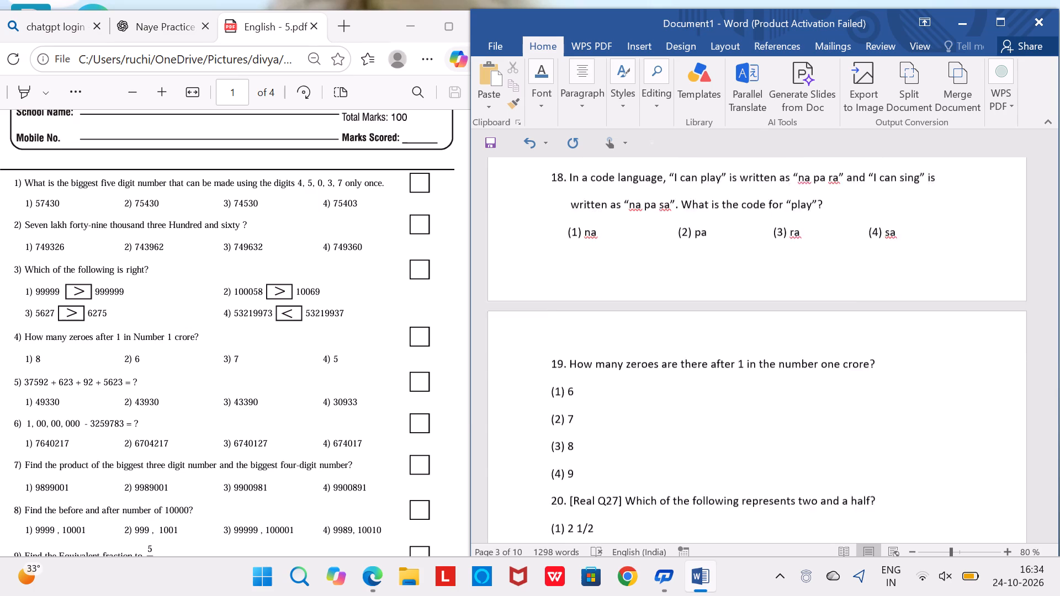
Join question 19's four options, "(1) 6" to "(4) 9", onto one line.
key("BackSpace")
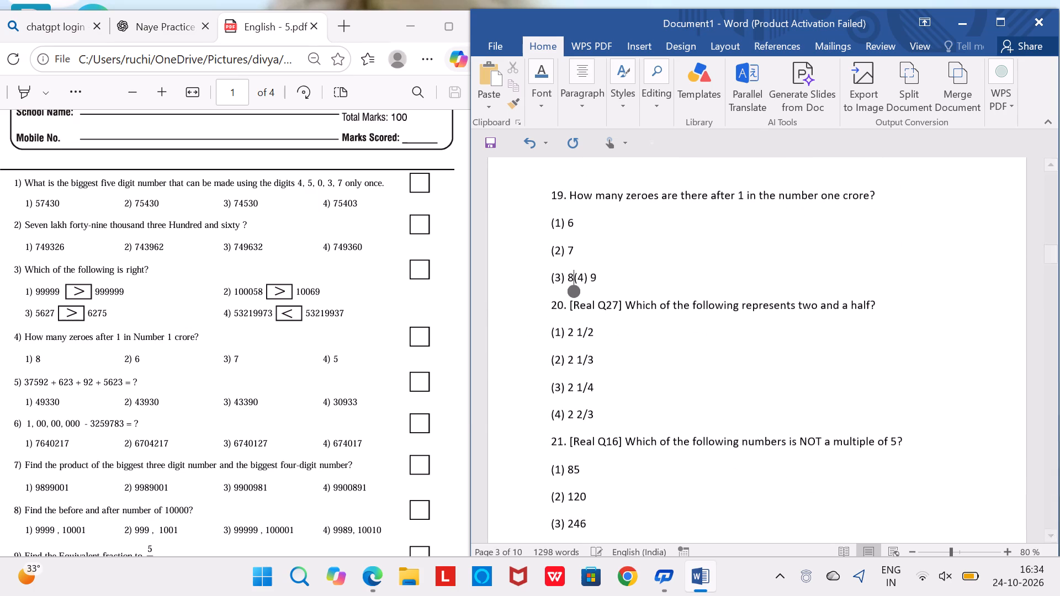
key("Left")
key("Left")
key("Left")
key("Left")
key("Left")
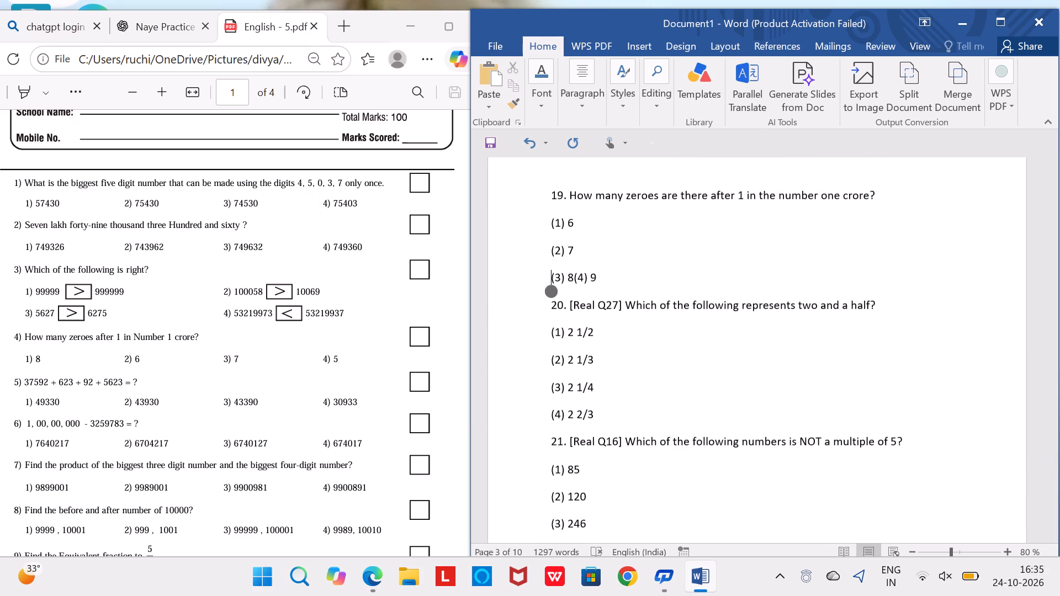
key("BackSpace")
key("Left")
key("Left")
key("Left")
key("Left")
key("Left")
key("BackSpace")
Indent question 19's combined option line, starting at "(1) 6", with six spaces.
key("Left")
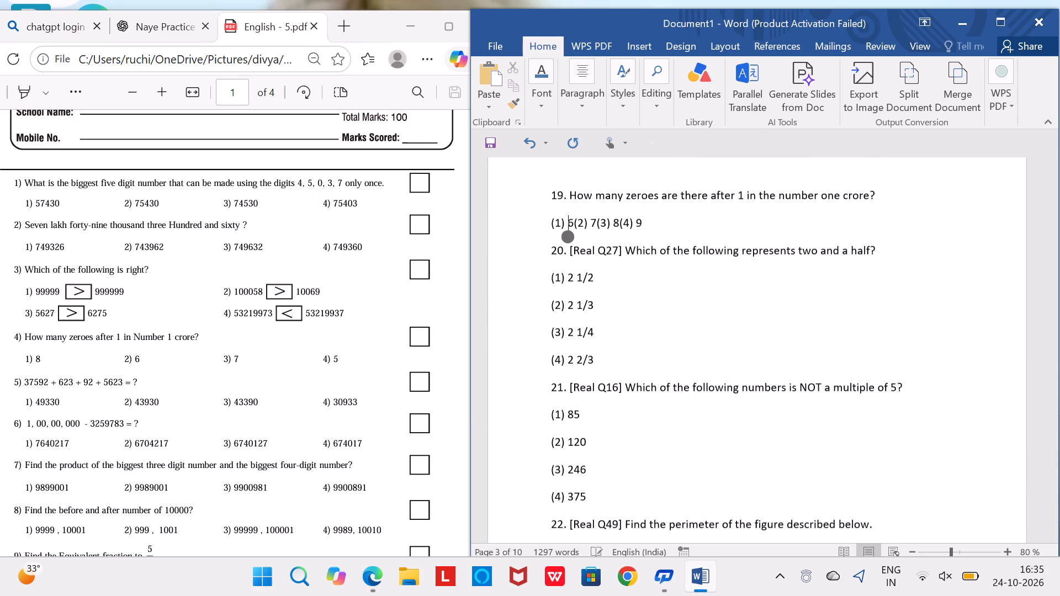
key("Left")
key("Left")
key("Left")
key("Left")
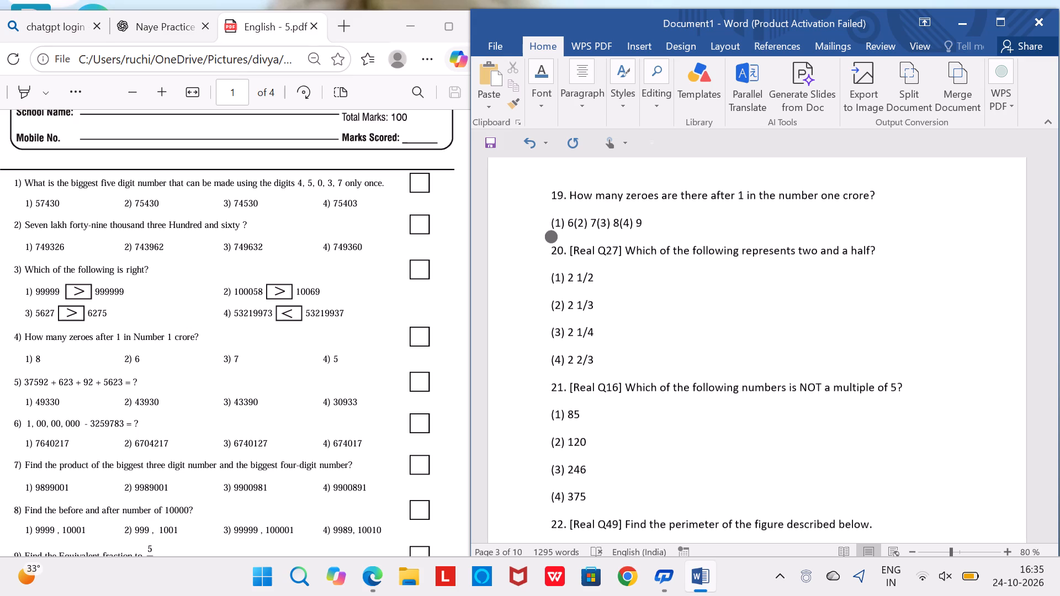
key("space")
key("space")
key("space")
key("space")
key("space")
key("space")
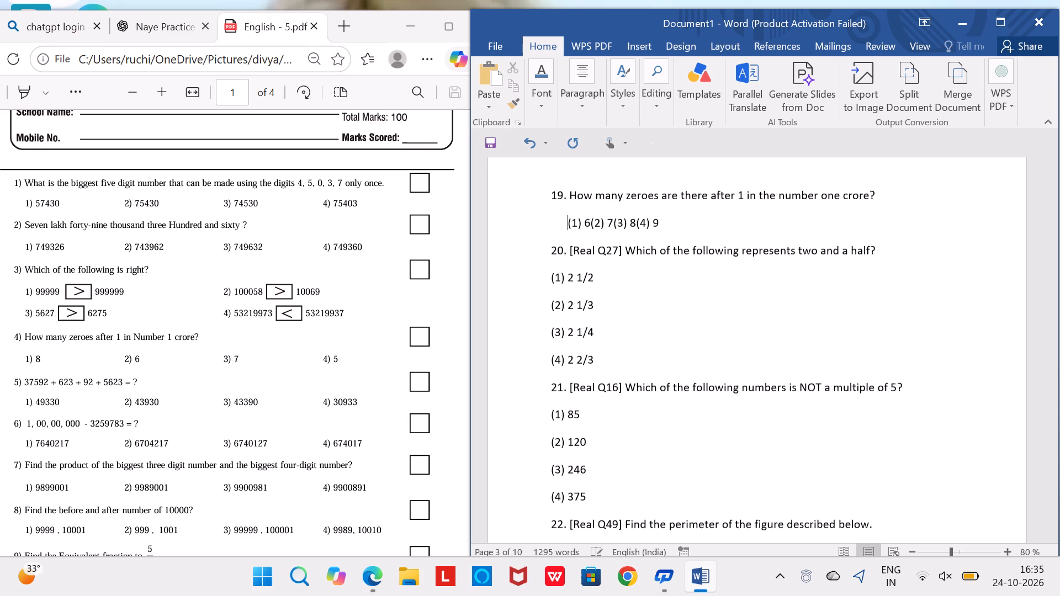
Insert three tabs between "(1) 6" and "(2) 7" in question 19's option line.
key("Right")
key("Right")
key("Right")
key("Right")
key("Right")
key("Tab")
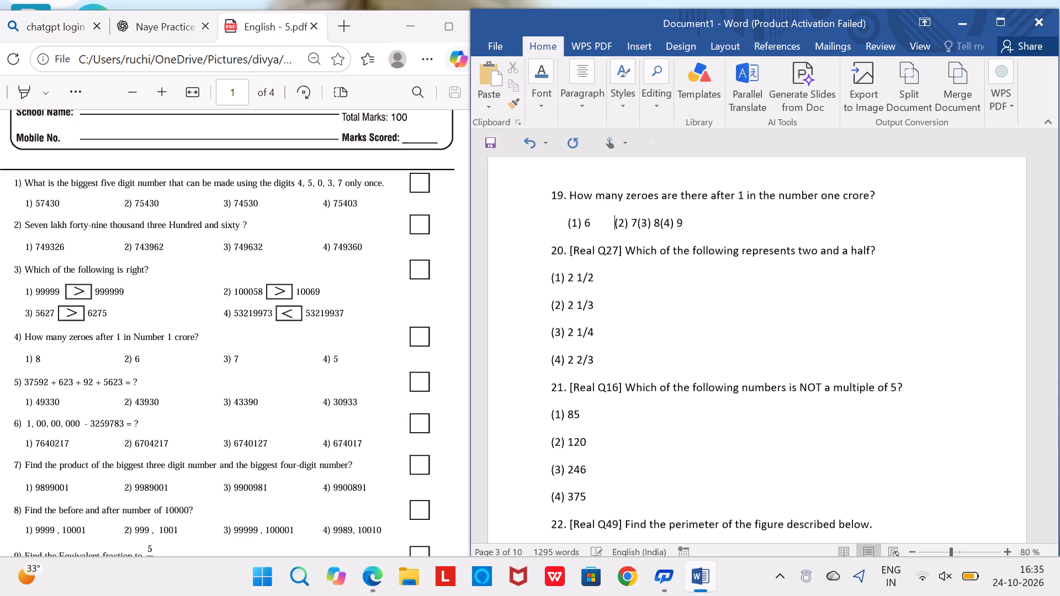
key("Tab")
key("Right")
key("Right")
key("Right")
key("Right")
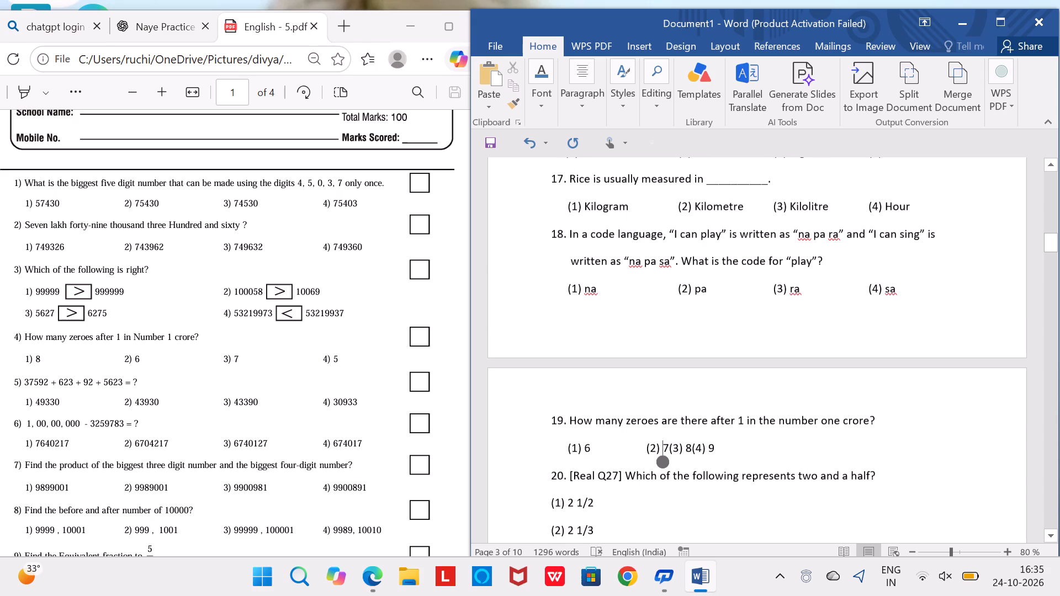
key("Left")
key("Left")
key("Left")
key("Left")
key("Tab")
Insert three tabs between "(2) 7" and "(3) 8" in question 19's option line.
key("Right")
key("Right")
key("Right")
key("Right")
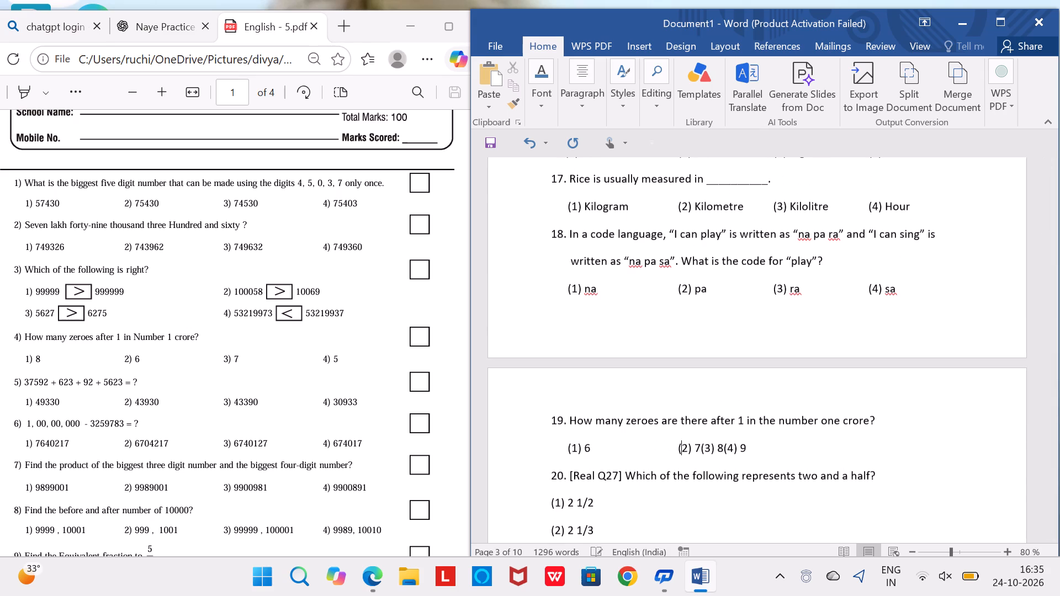
key("Right")
key("Right")
key("Left")
key("Tab")
key("Tab")
key("Tab")
Insert three tabs between "(3) 8" and "(4) 9" in question 19's option line.
key("Right")
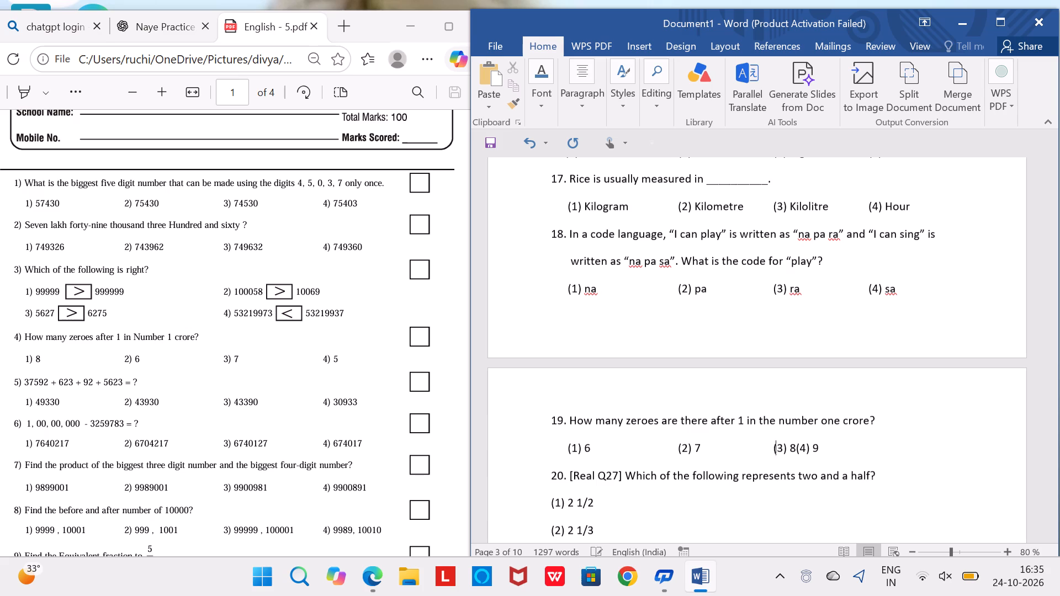
key("Right")
key("Right")
key("Right")
key("Right")
key("Tab")
key("Tab")
key("Tab")
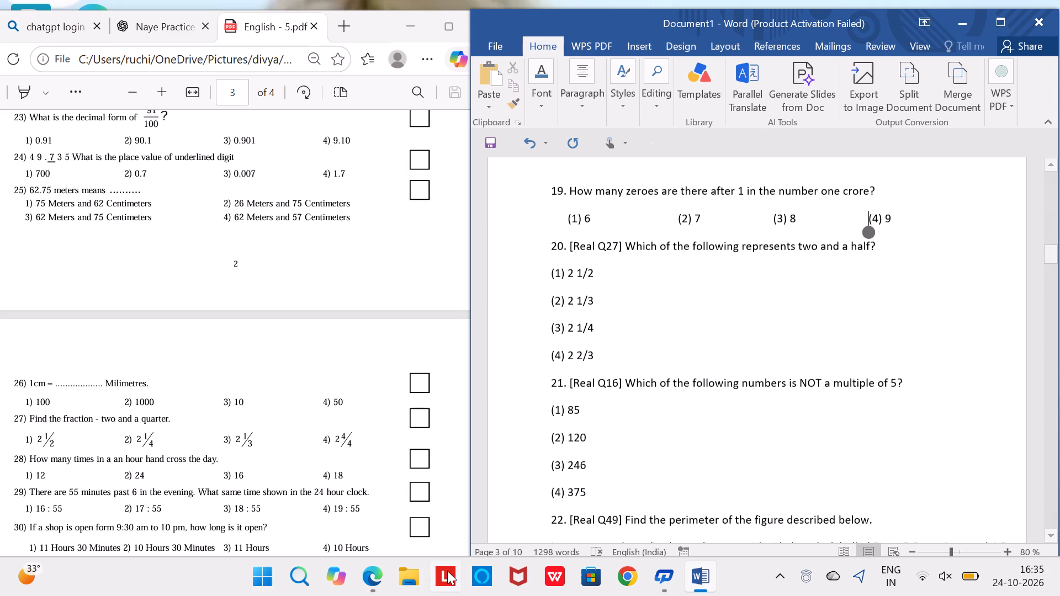
Delete the source tag "[Real Q27]" from the start of question 20.
left_click(622, 249)
key("Right")
key("BackSpace")
key("BackSpace")
key("BackSpace")
key("BackSpace")
key("BackSpace")
key("BackSpace")
key("BackSpace")
key("BackSpace")
key("BackSpace")
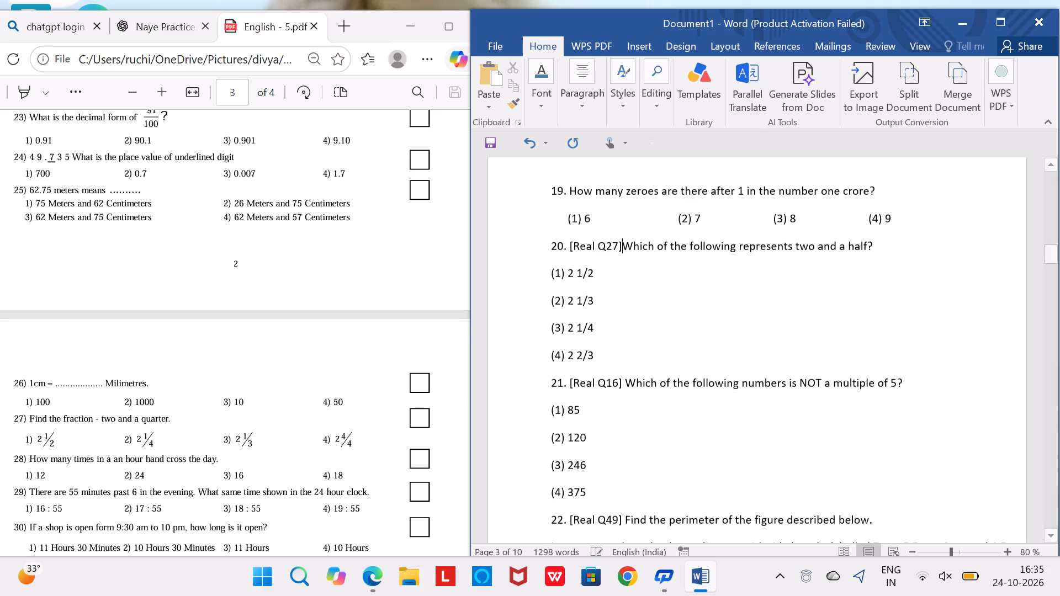
key("BackSpace")
key("BackSpace")
Join question 20's four options, "(1) 2 1/2" to "(4) 2 2/3", onto one line.
key("Down")
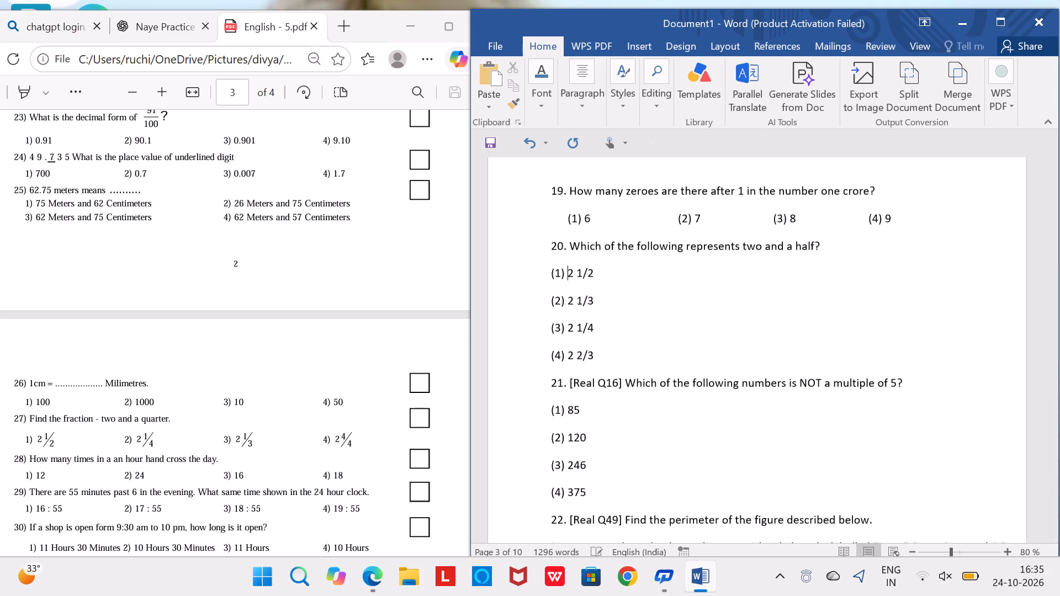
key("Down")
key("Down")
key("Down")
key("Left")
key("Left")
key("Left")
key("Left")
key("BackSpace")
key("Left")
key("Left")
key("Left")
key("Left")
key("Left")
key("Left")
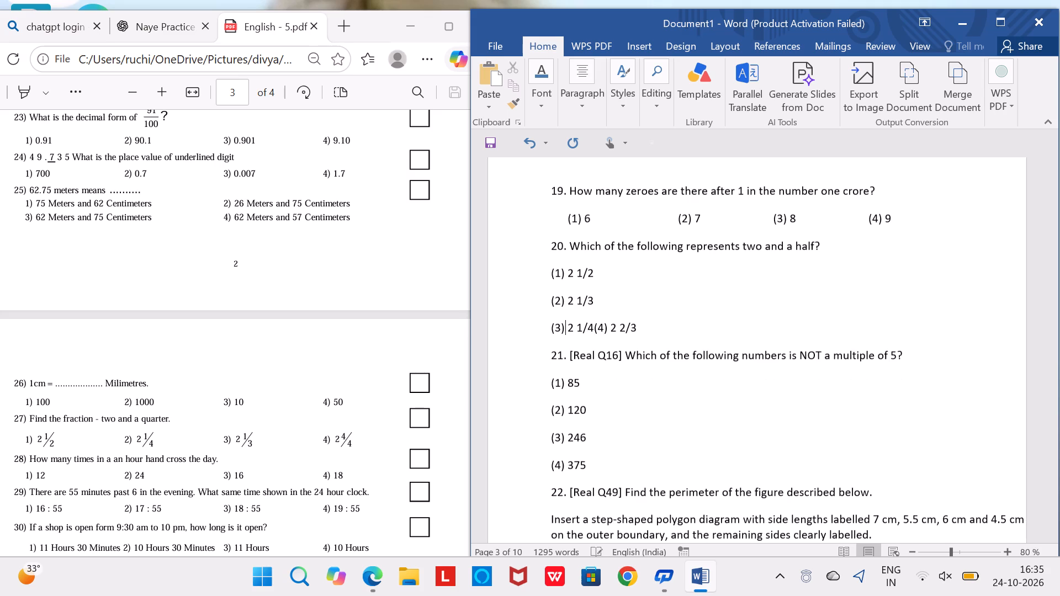
key("Left")
key("Left")
key("Left")
key("BackSpace")
key("Left")
key("Left")
key("Left")
key("Left")
key("Left")
key("Left")
key("Left")
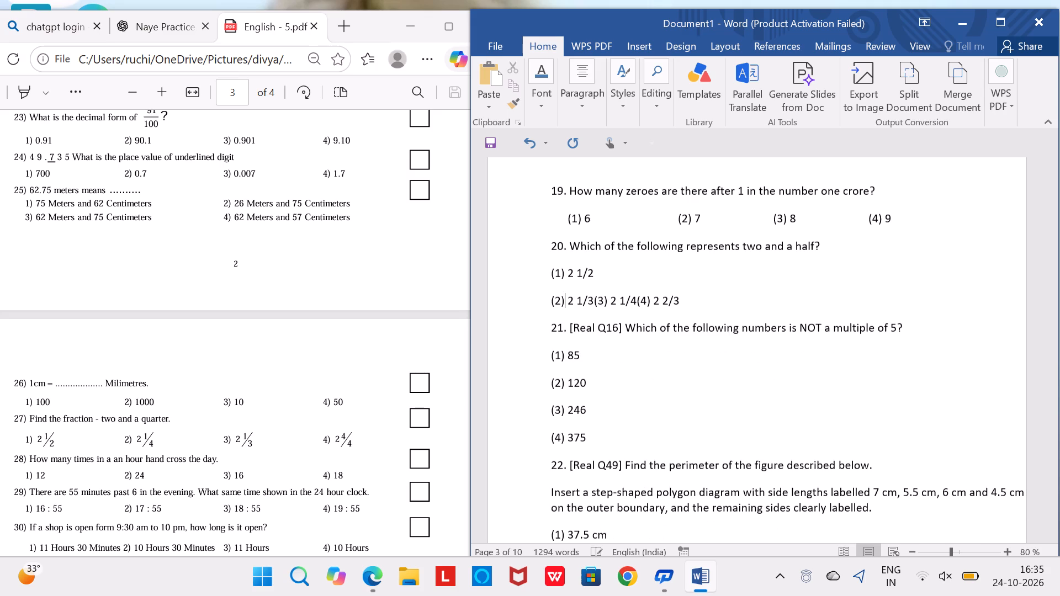
key("Left")
key("Left")
key("BackSpace")
Indent question 20's combined option line, starting at "(1) 2 1/2", with five spaces.
key("Left")
key("Left")
key("Left")
key("Left")
key("Left")
key("Left")
key("Left")
key("Left")
key("Left")
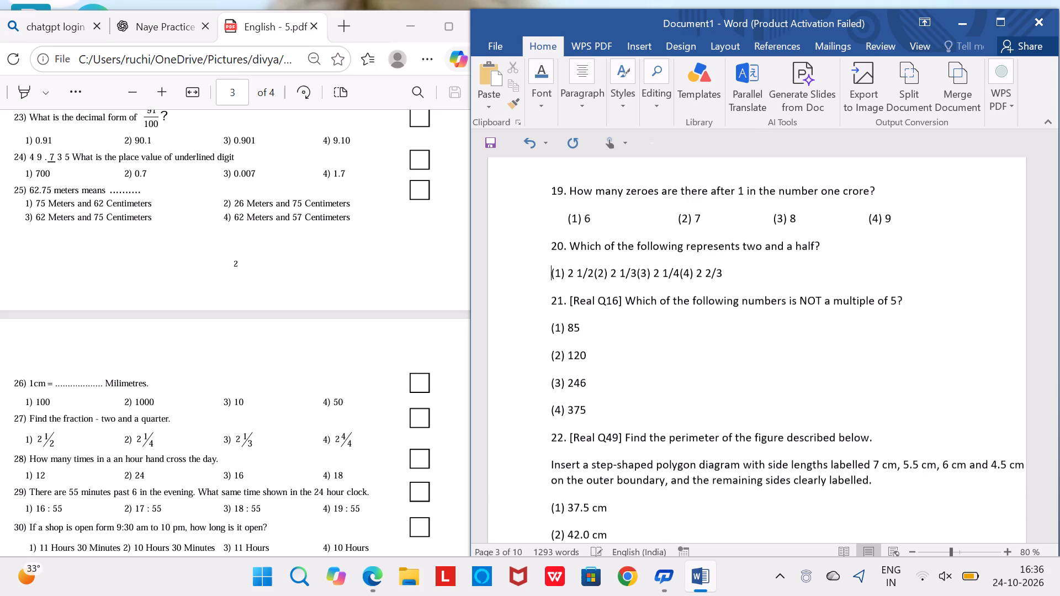
key("space")
key("space")
key("space")
key("space")
key("space")
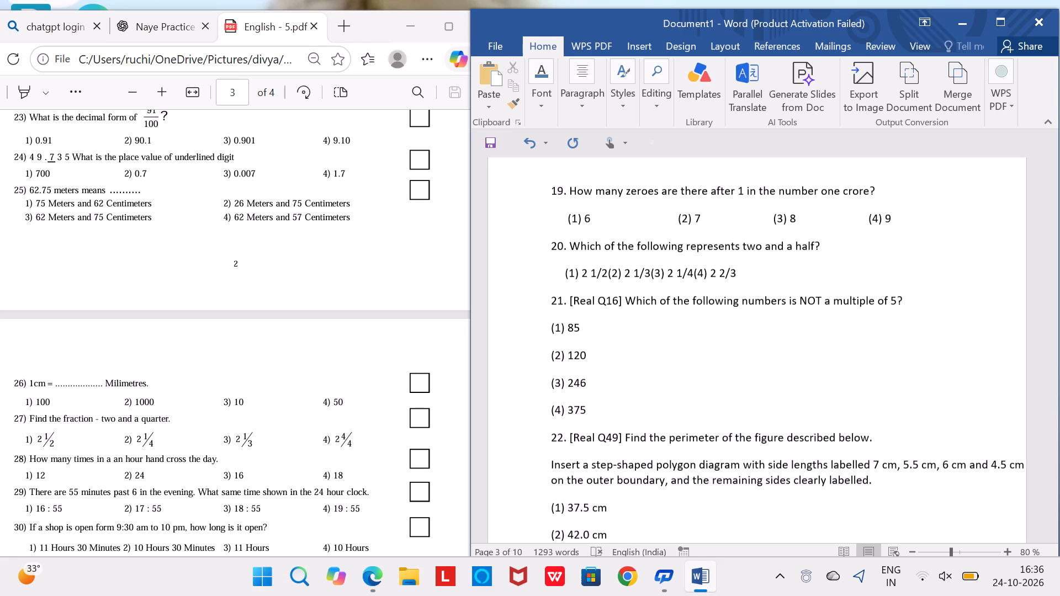
Add one more space before "(1) 2 1/2" to align question 20's options with question 19's.
key("Right")
key("Right")
key("Right")
key("Right")
key("Right")
key("Right")
key("Right")
key("Left")
key("Left")
key("Left")
key("Left")
key("Left")
key("Left")
key("Left")
key("space")
Insert three tabs between "(1) 2 1/2" and "(2) 2 1/3" in question 20's option line.
key("Right")
key("Right")
key("Right")
key("Right")
key("Right")
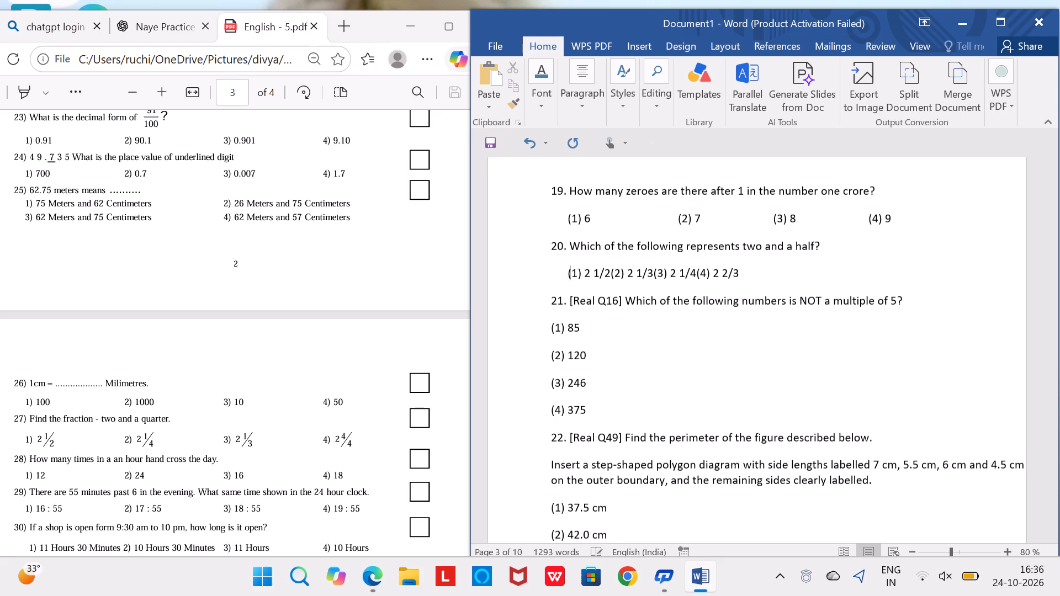
key("Right")
key("Right")
key("Right")
key("Right")
key("Tab")
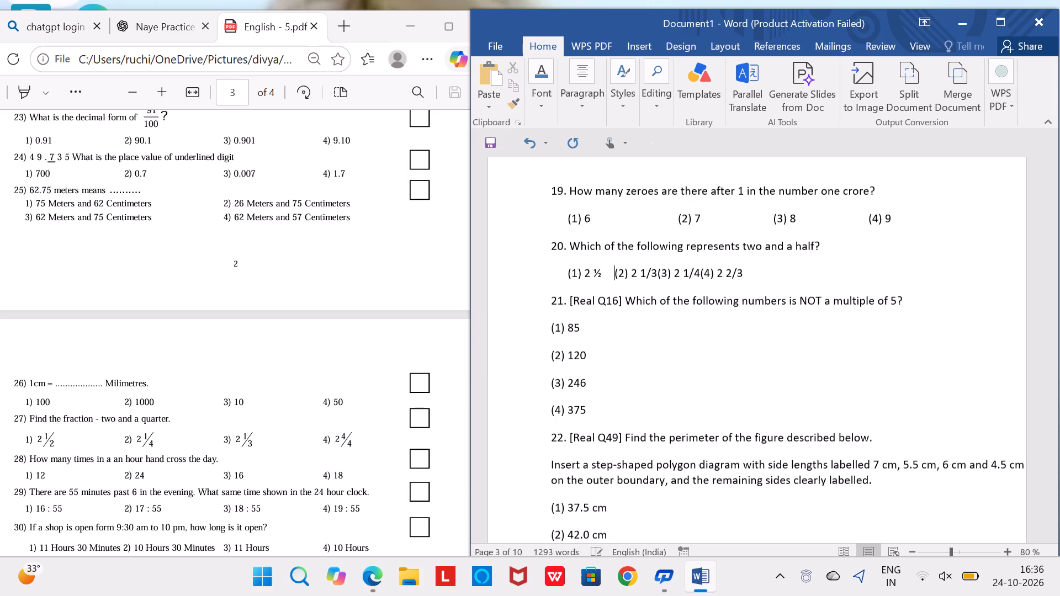
key("Tab")
key("Tab")
Insert two tabs between "(2) 2 1/3" and "(3) 2 1/4" in question 20's option line.
key("Right")
key("Right")
key("Right")
key("Right")
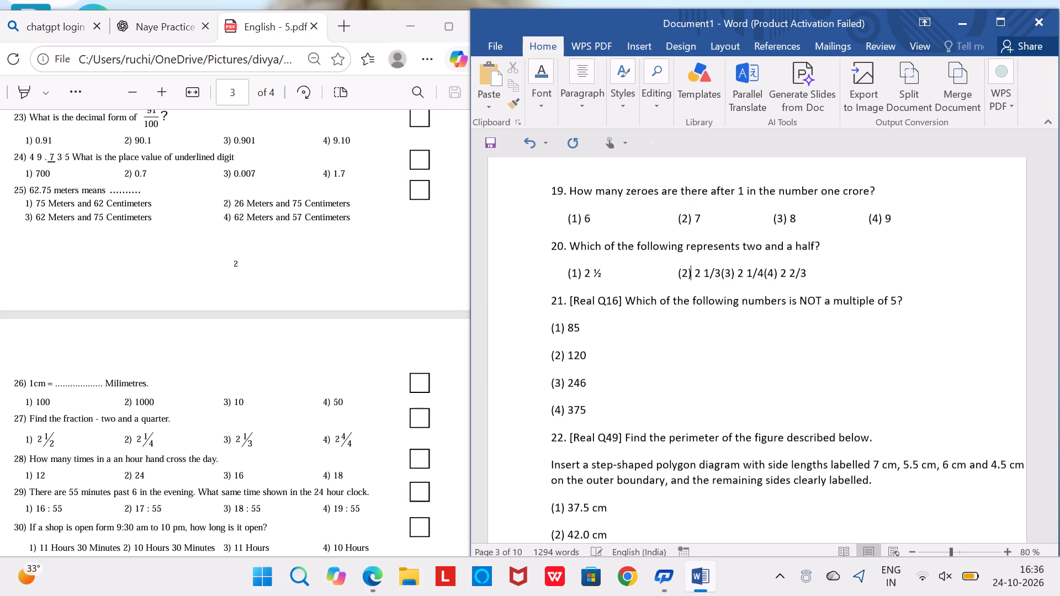
key("Right")
key("Right")
key("Right")
key("Right")
key("Right")
key("Tab")
key("Tab")
Insert two tabs between "(3) 2 1/4" and "(4) 2 2/3" in question 20's option line.
key("Right")
key("Right")
key("Right")
key("Right")
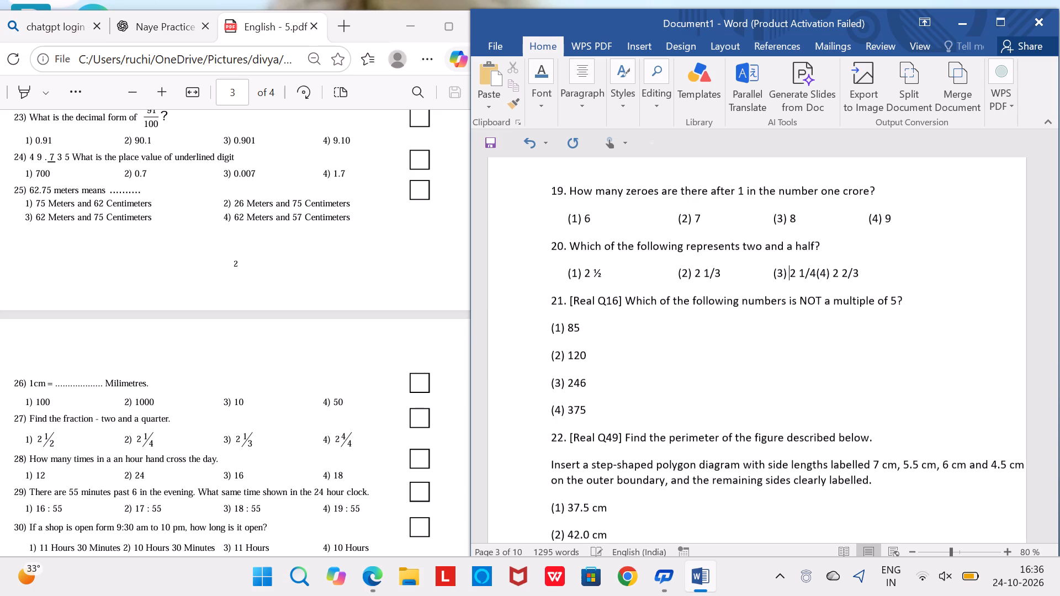
key("Right")
key("Right")
key("Right")
key("Right")
key("Right")
key("Tab")
key("Tab")
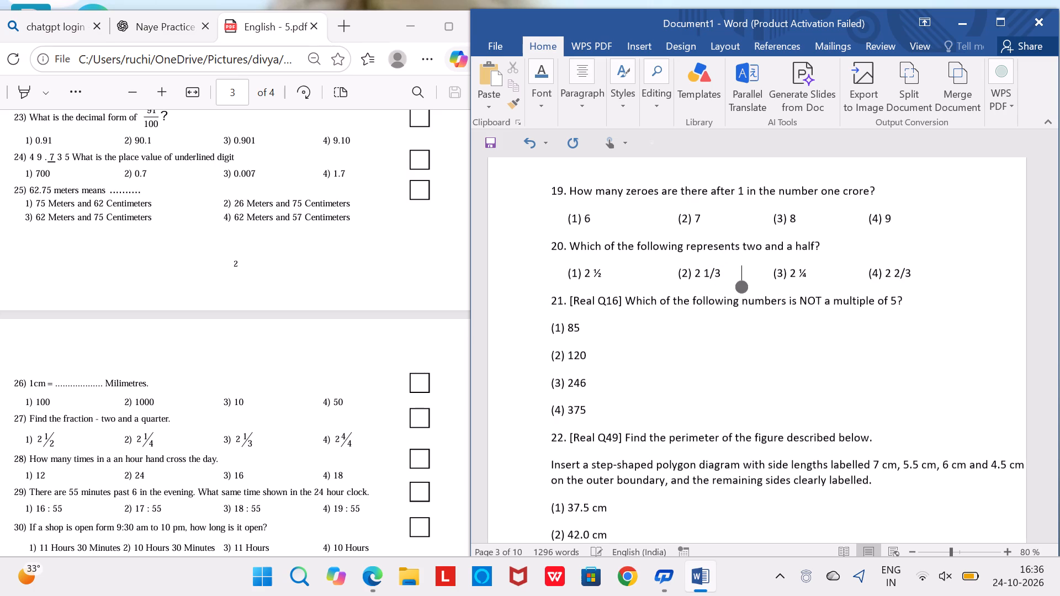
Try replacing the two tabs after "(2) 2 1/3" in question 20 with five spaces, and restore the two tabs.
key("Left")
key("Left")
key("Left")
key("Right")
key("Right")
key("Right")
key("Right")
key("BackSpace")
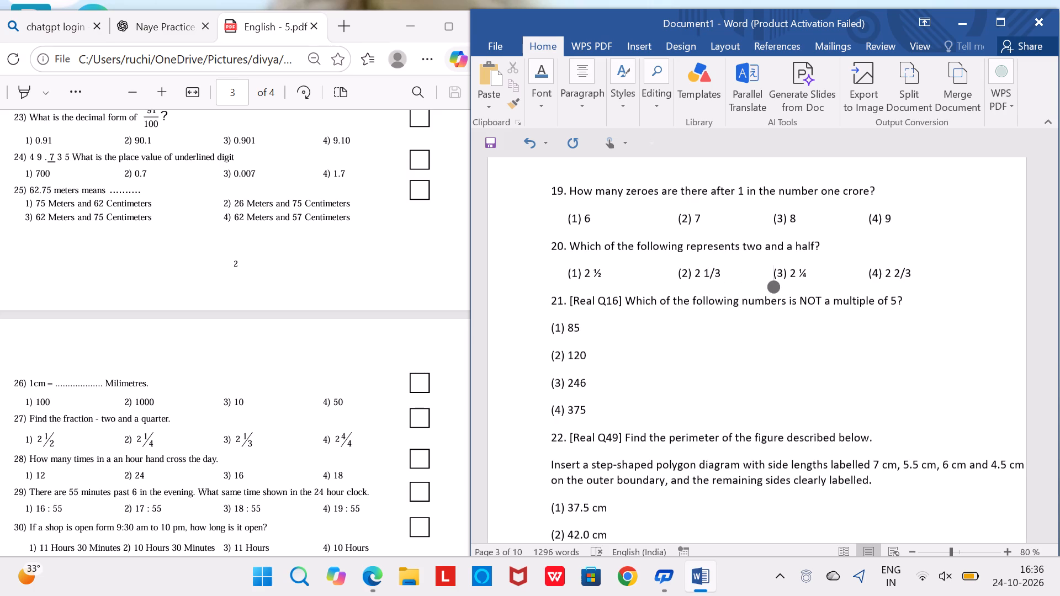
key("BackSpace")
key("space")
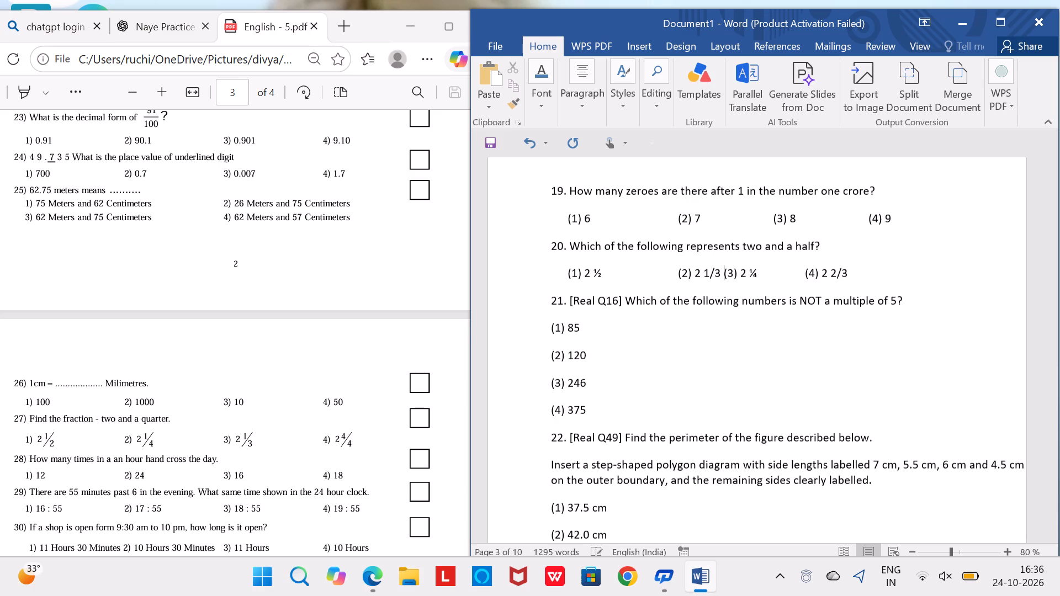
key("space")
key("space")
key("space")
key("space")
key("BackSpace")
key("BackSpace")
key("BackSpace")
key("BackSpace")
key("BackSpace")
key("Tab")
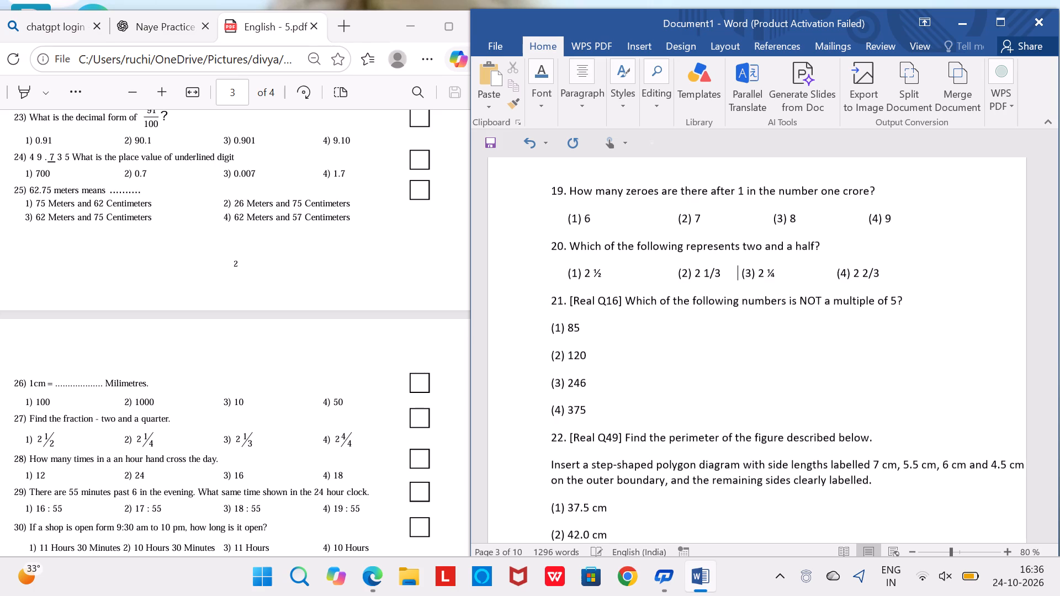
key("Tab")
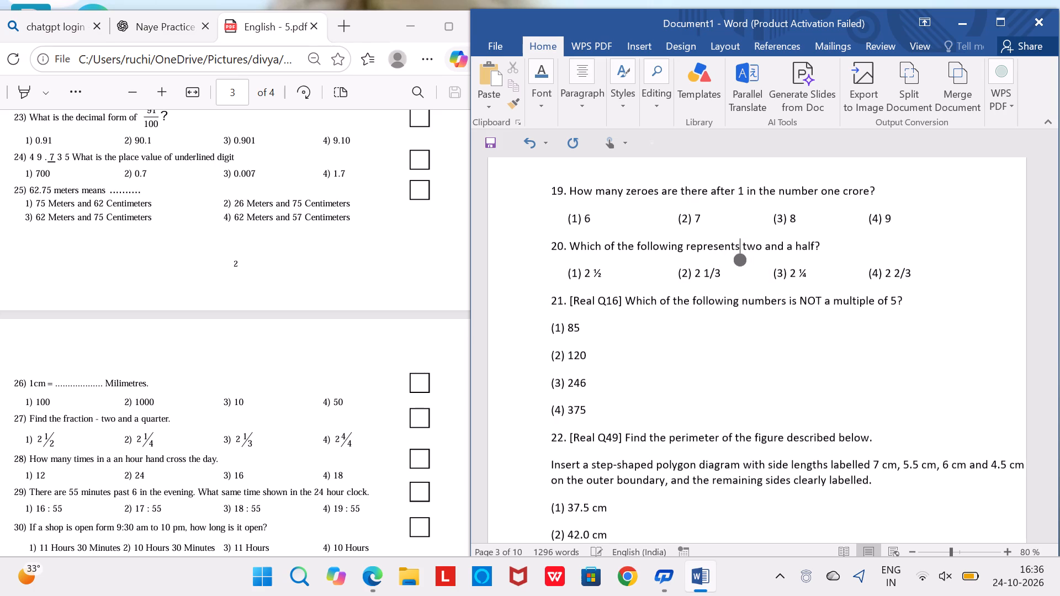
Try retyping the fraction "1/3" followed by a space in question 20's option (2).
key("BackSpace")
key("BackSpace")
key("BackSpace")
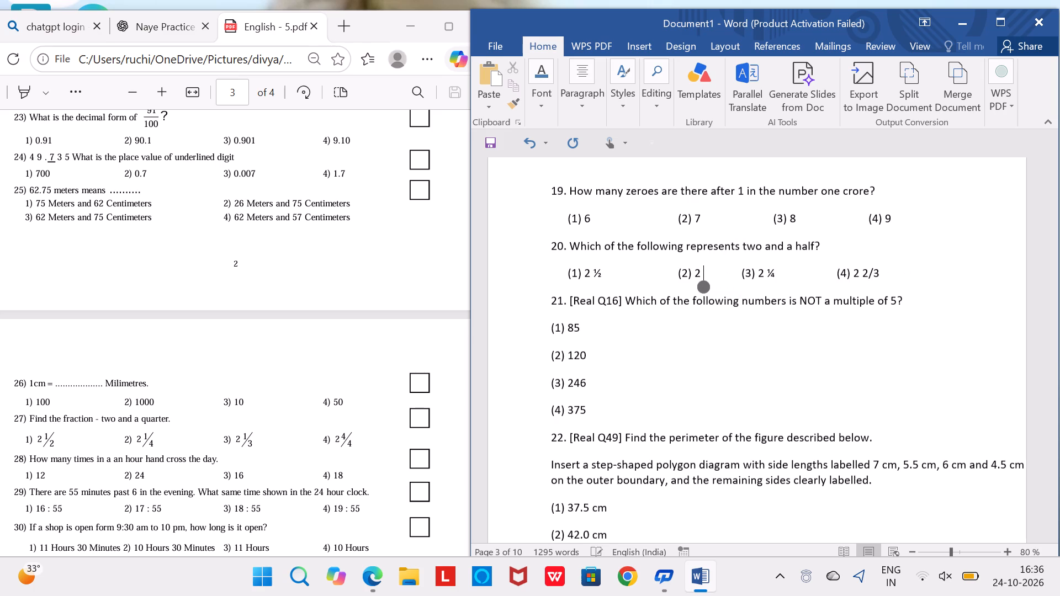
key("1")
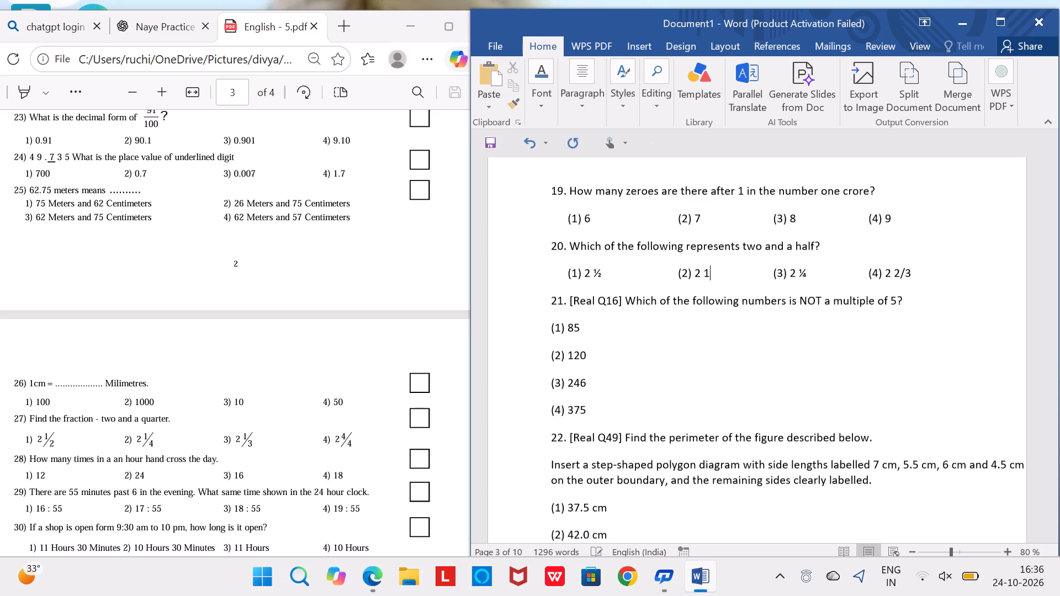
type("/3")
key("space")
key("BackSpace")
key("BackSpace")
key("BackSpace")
Undo the retyping edits in question 20's option (2) to restore the fraction "1/3".
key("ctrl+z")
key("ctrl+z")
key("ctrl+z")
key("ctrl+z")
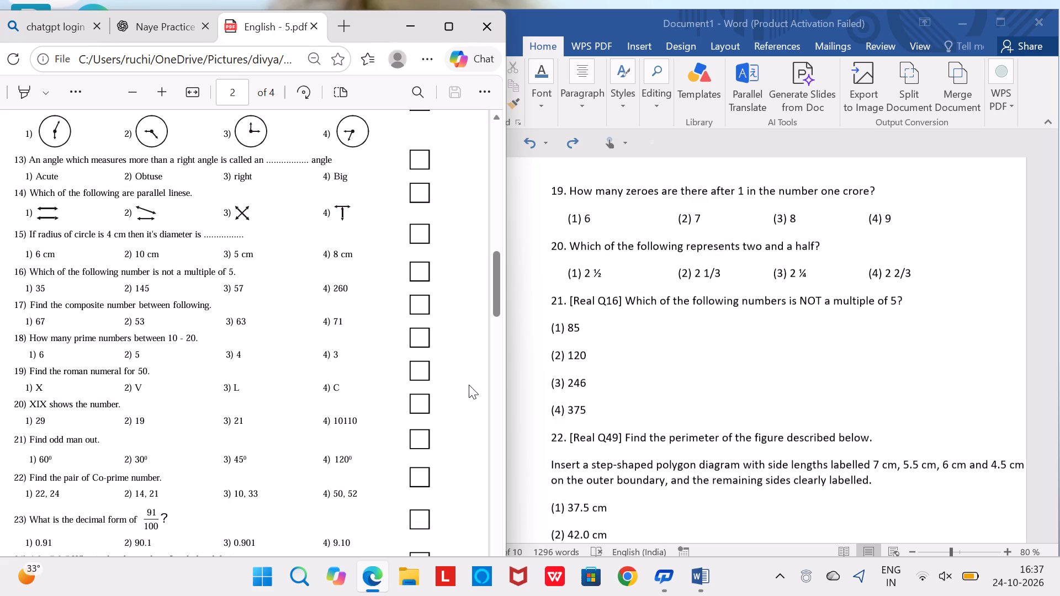
Delete the "[Real Q16]" source tag from the start of question 21 in the Word document.
left_click(623, 305)
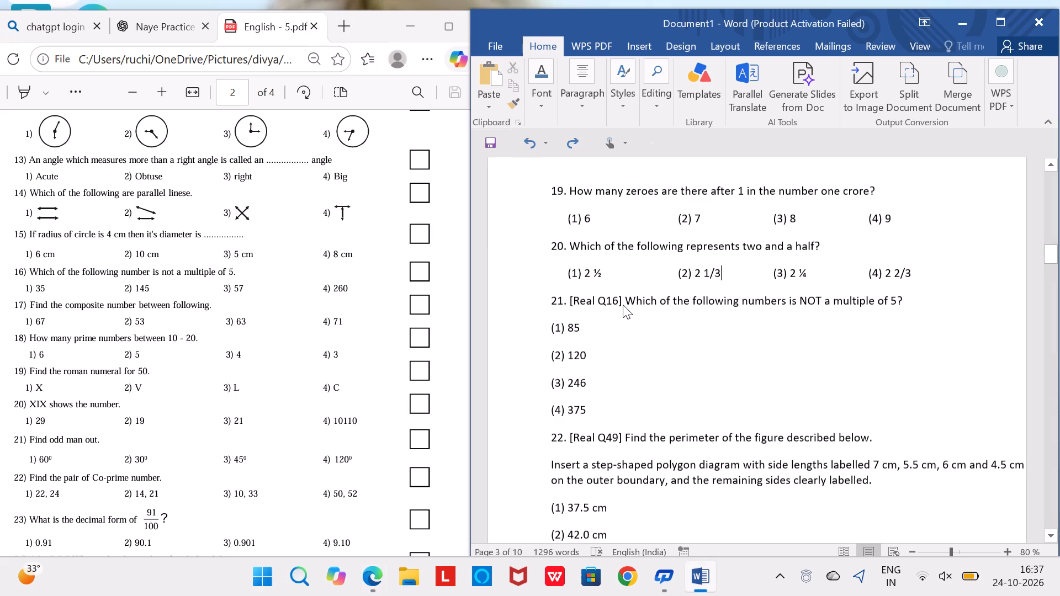
left_click(626, 304)
key("BackSpace")
key("BackSpace")
key("BackSpace")
key("BackSpace")
key("BackSpace")
key("BackSpace")
key("BackSpace")
key("BackSpace")
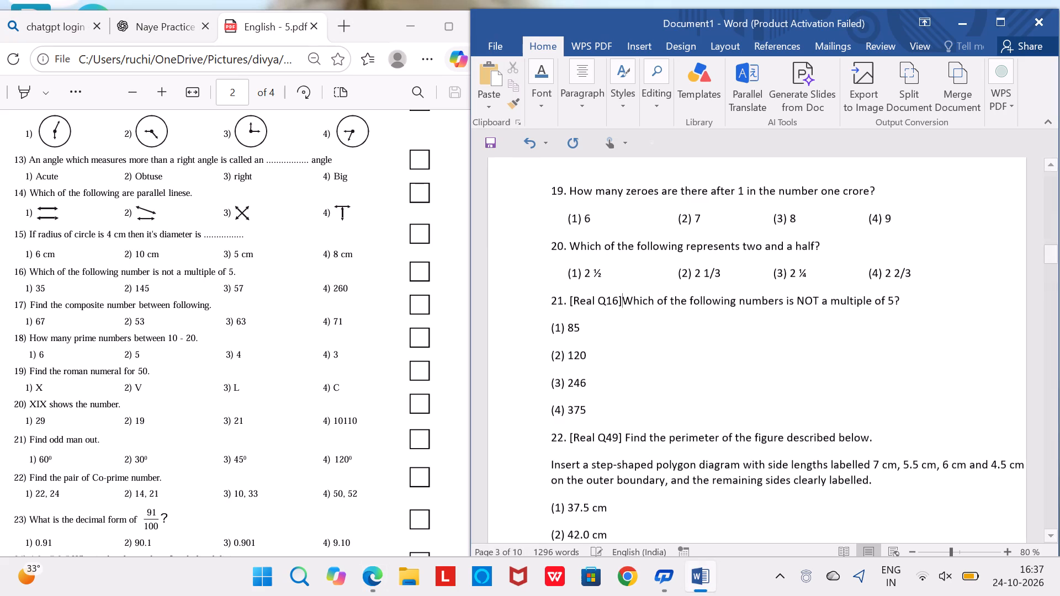
key("BackSpace")
key("BackSpace")
key("BackSpace")
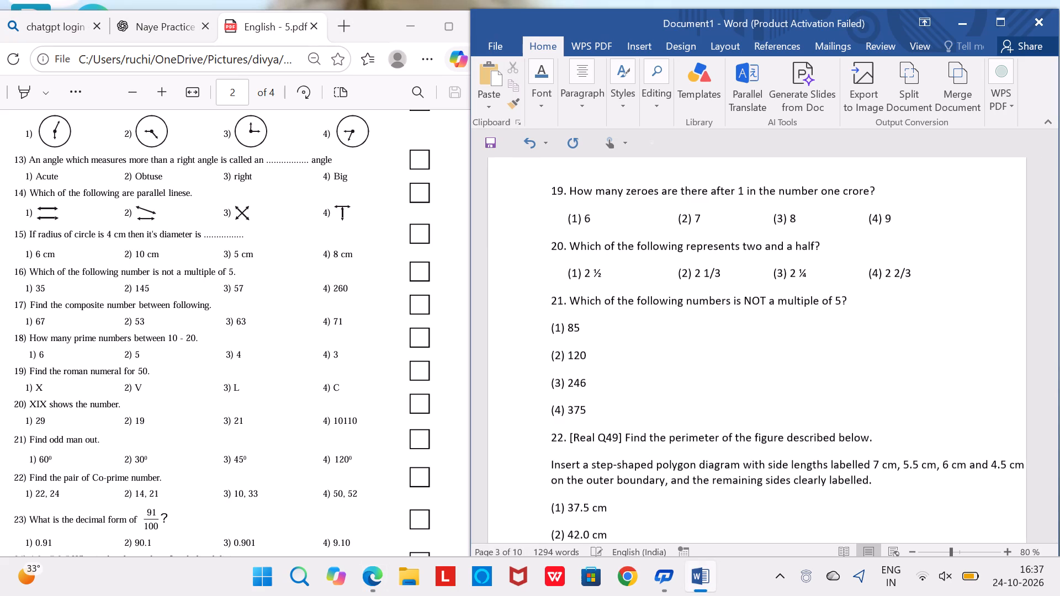
Join question 21's options "(3) 246" and "(4) 375" onto the line of option "(2) 120".
key("Down")
key("BackSpace")
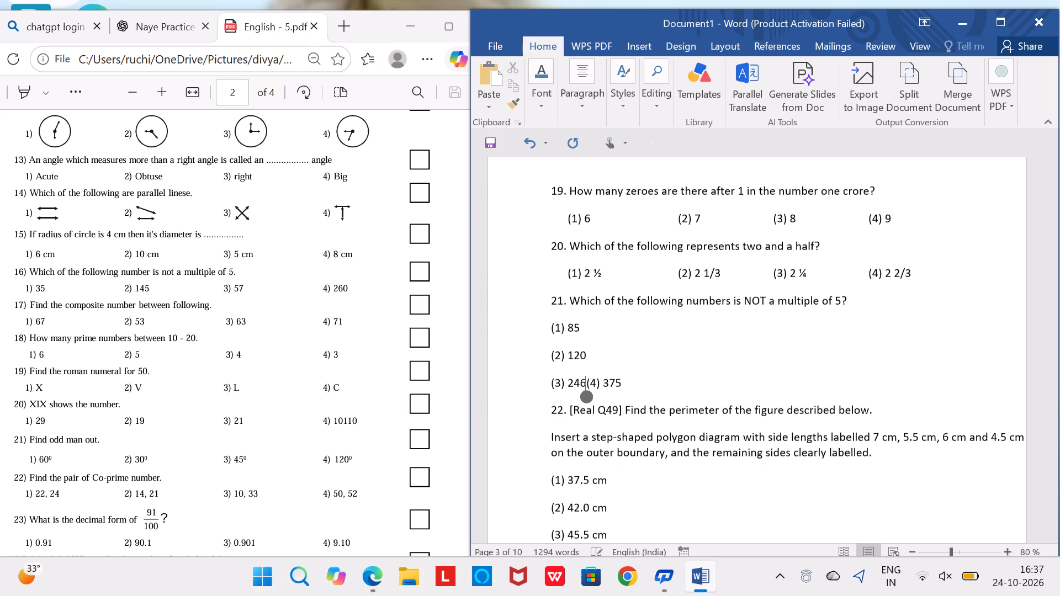
key("Left")
key("Left")
key("Left")
key("Left")
key("Left")
key("Left")
key("Left")
key("BackSpace")
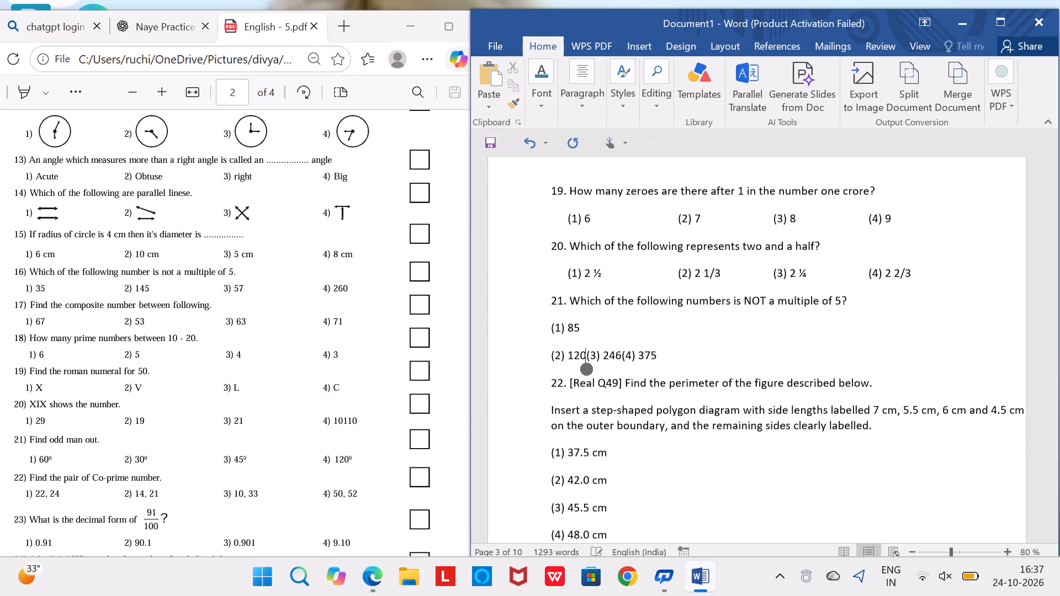
Join question 21's line of options (2) to (4) onto the line of option "(1) 85".
key("Left")
key("Left")
key("Left")
key("Left")
key("Left")
key("Left")
key("Left")
key("Left")
key("Down")
key("Left")
key("Left")
key("Left")
key("Left")
key("Left")
key("Left")
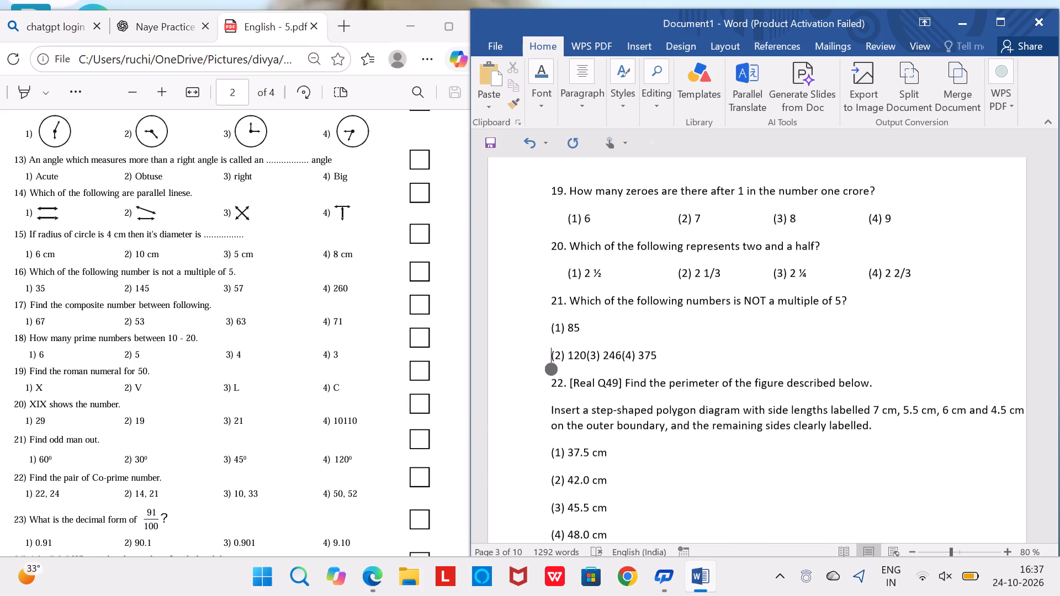
key("BackSpace")
Indent question 21's option line with six spaces before "(1) 85".
key("Left")
key("Left")
key("Left")
key("Left")
key("Left")
key("Left")
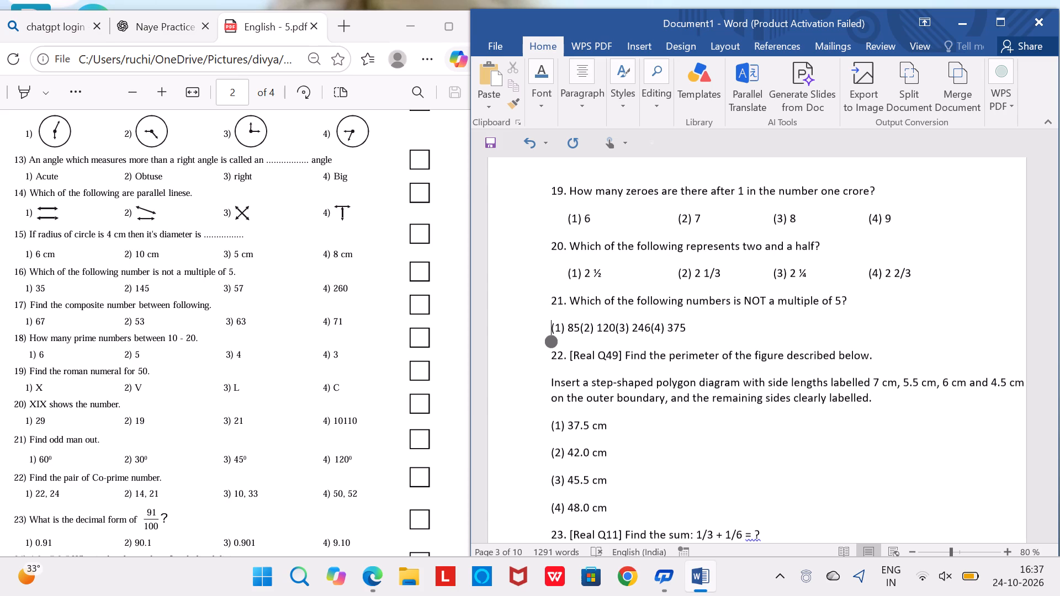
key("space")
key("space")
key("space")
key("space")
key("space")
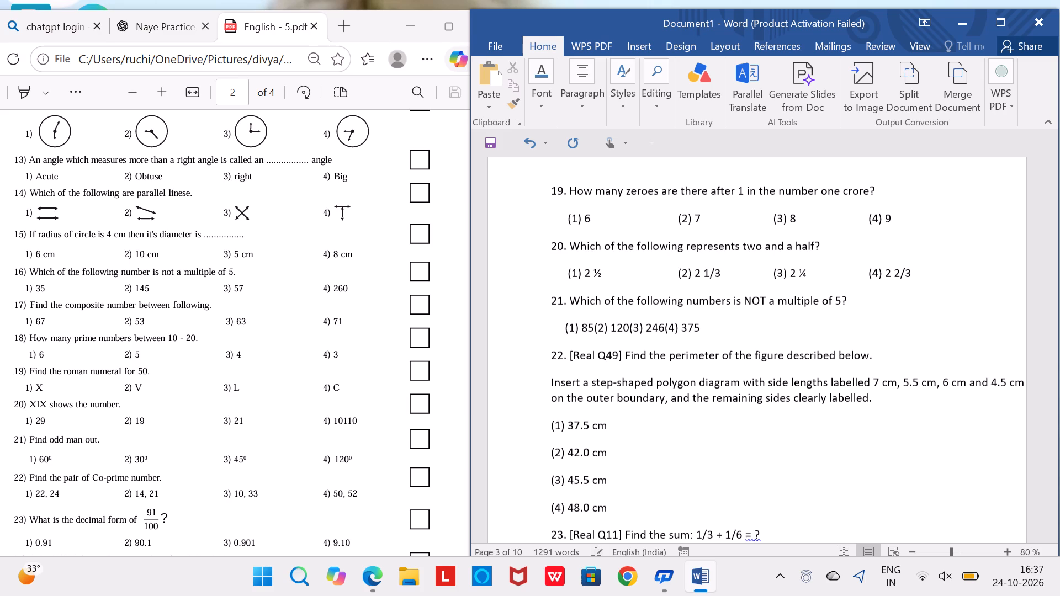
key("space")
Insert three tabs between "(1) 85" and "(2) 120" in question 21's option line.
key("Right")
key("Right")
key("Right")
key("Right")
key("Right")
key("Right")
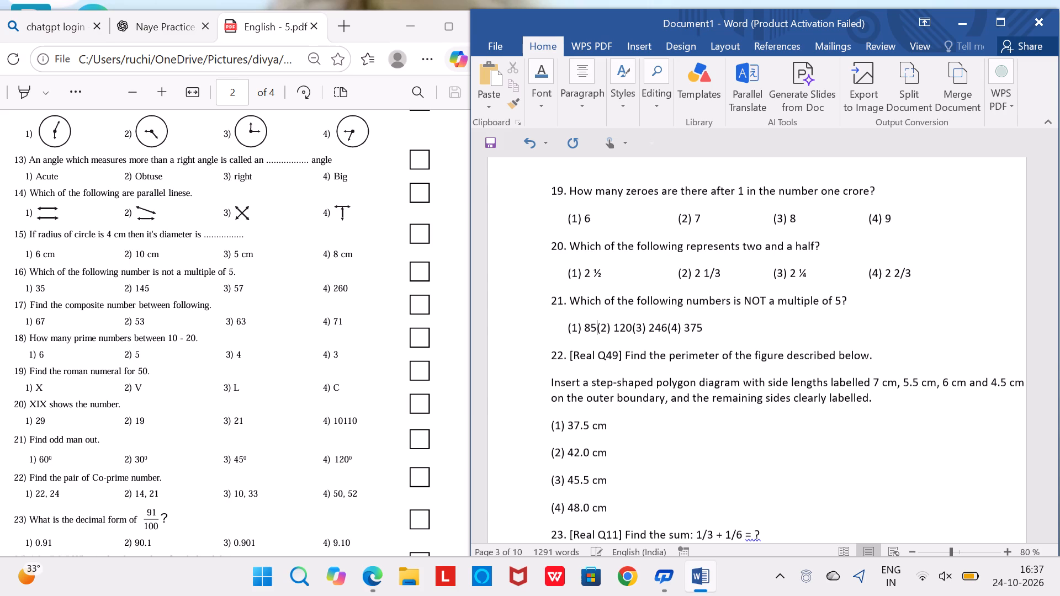
key("Right")
key("Left")
key("Tab")
key("Tab")
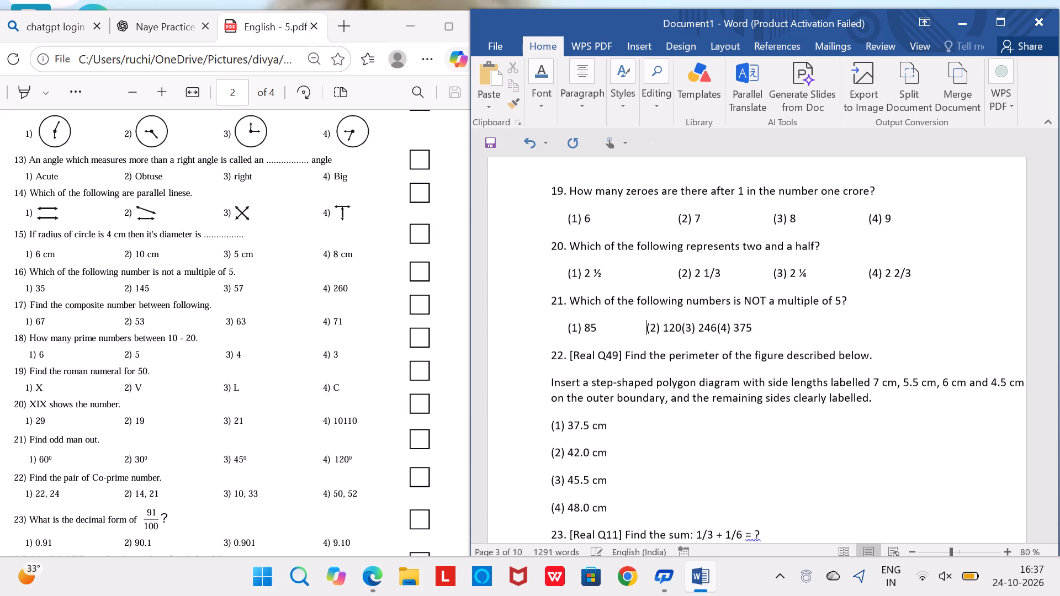
key("Tab")
Insert two tabs between "(2) 120" and "(3) 246" in question 21's option line.
key("Right")
key("Right")
key("Right")
key("Right")
key("Right")
key("Right")
key("Right")
key("Tab")
key("Tab")
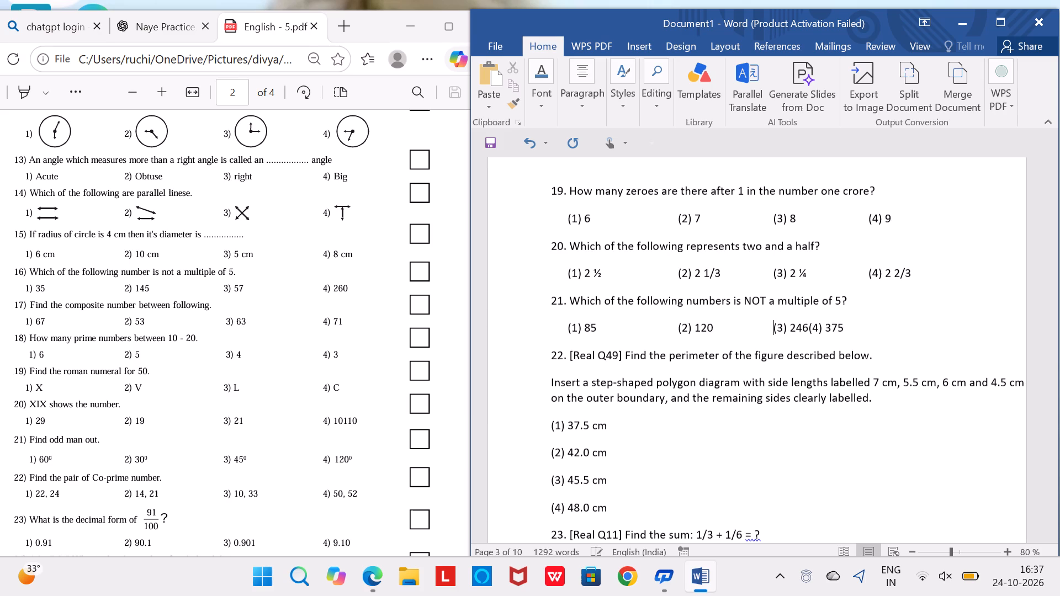
Insert two tabs between "(3) 246" and "(4) 375" in question 21's option line.
key("Right")
key("Right")
key("Right")
key("Right")
key("Right")
key("Right")
key("Right")
key("Tab")
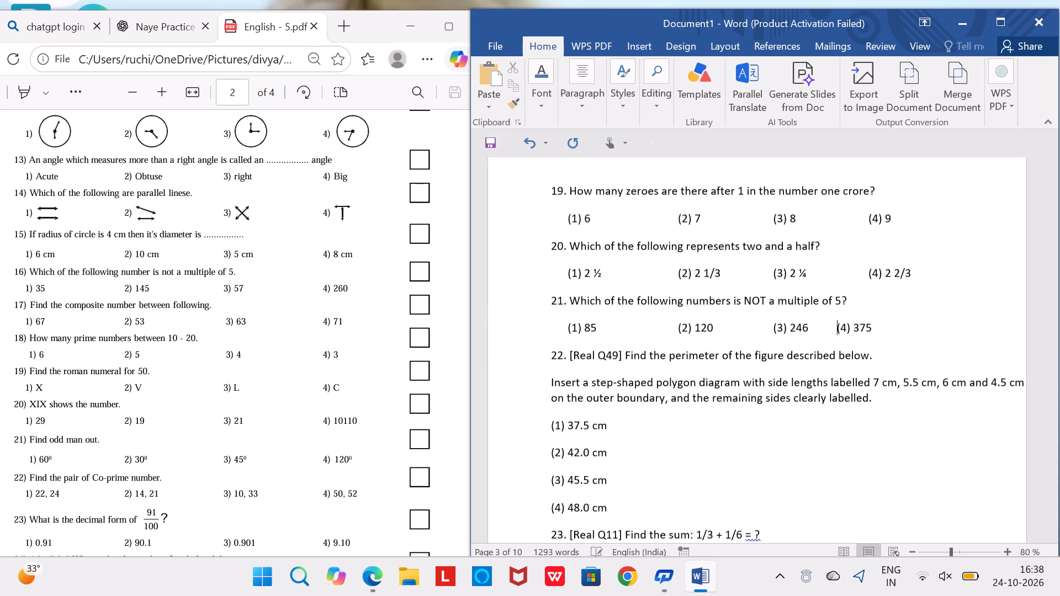
key("Tab")
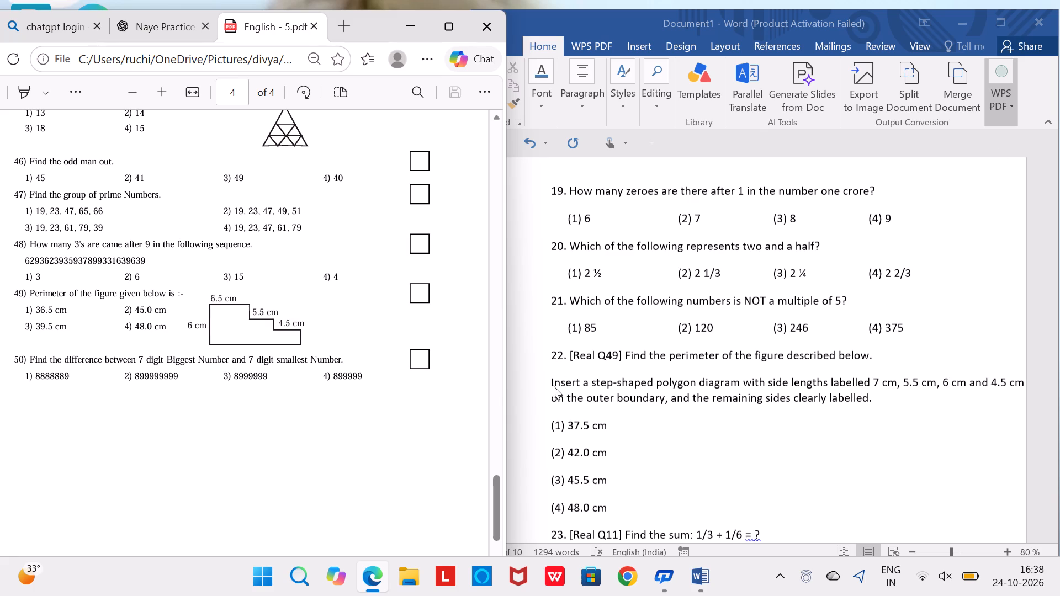
Copy the two-line instruction describing the step-shaped polygon diagram under question 22.
left_click_drag(553, 385, 799, 399)
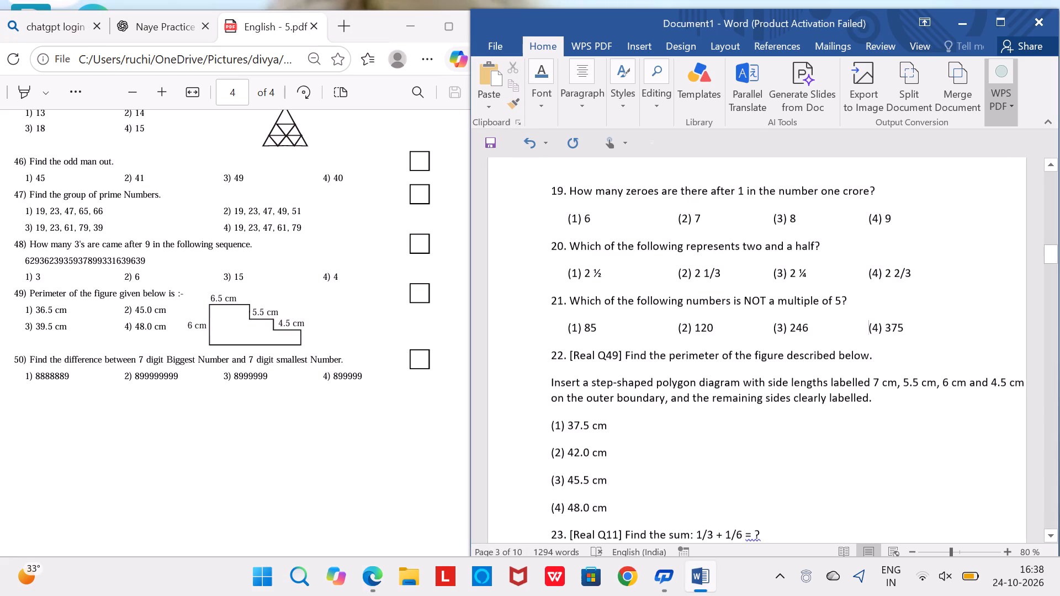
left_click_drag(553, 382, 956, 399)
key("ctrl+c")
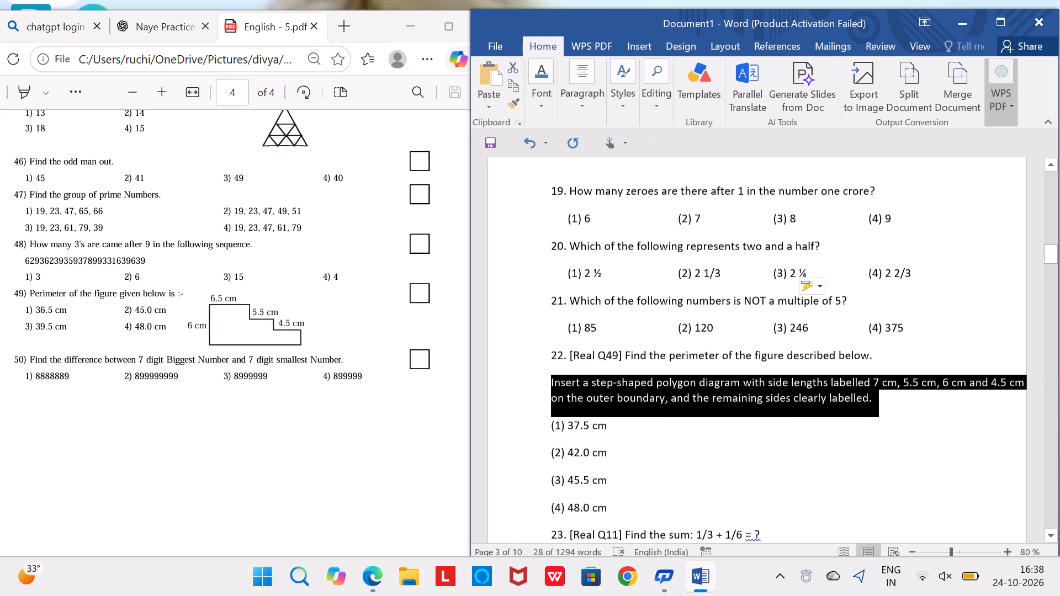
Close the question paper, saving it as the Word document "MATHS GENIUS OLYMPIAD STD" in the Documents folder.
left_click(1037, 30)
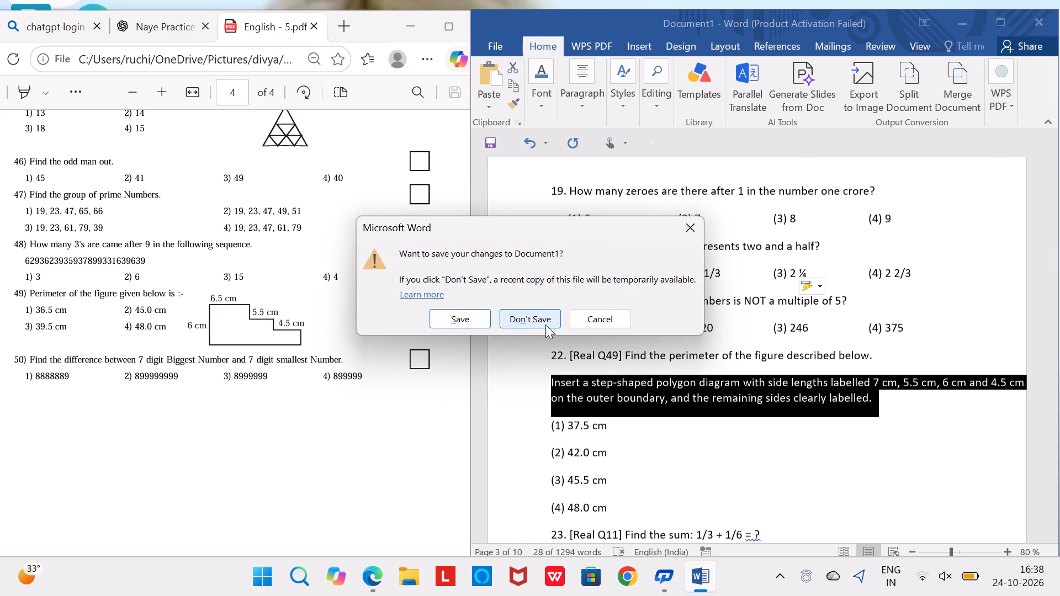
left_click(482, 312)
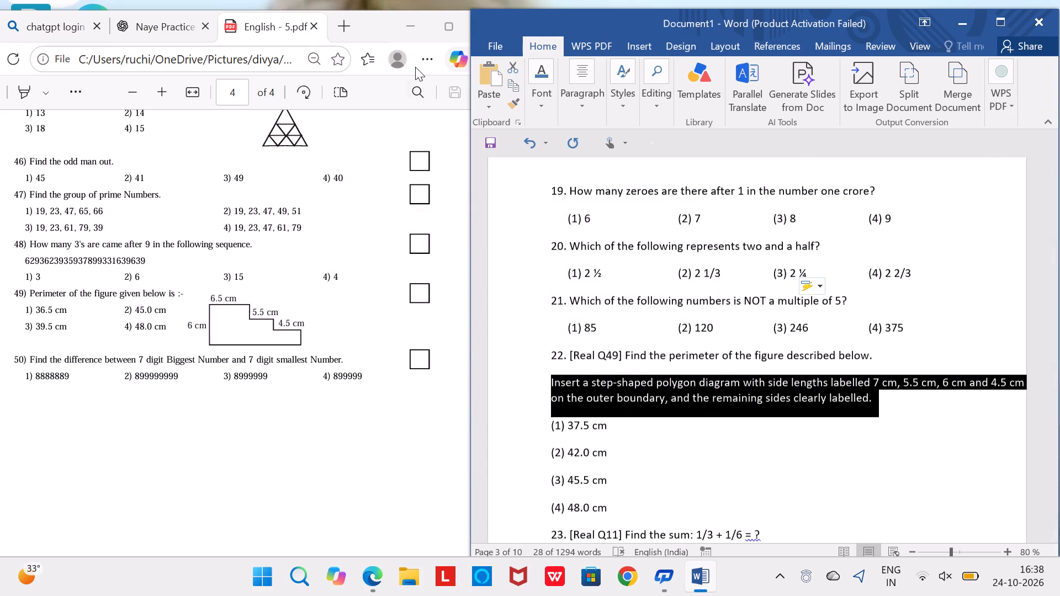
left_click(966, 24)
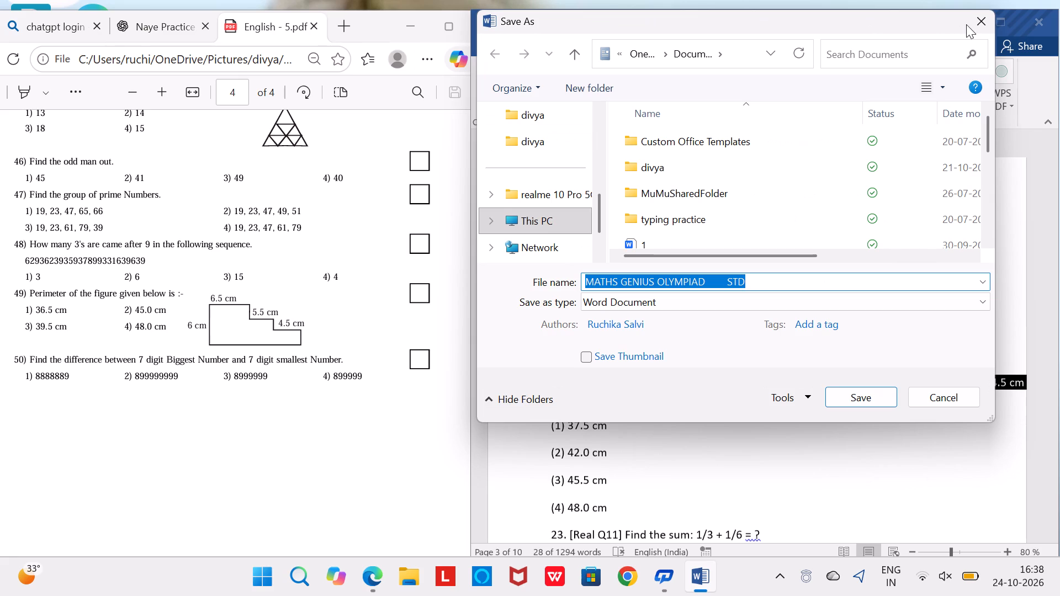
left_click(857, 403)
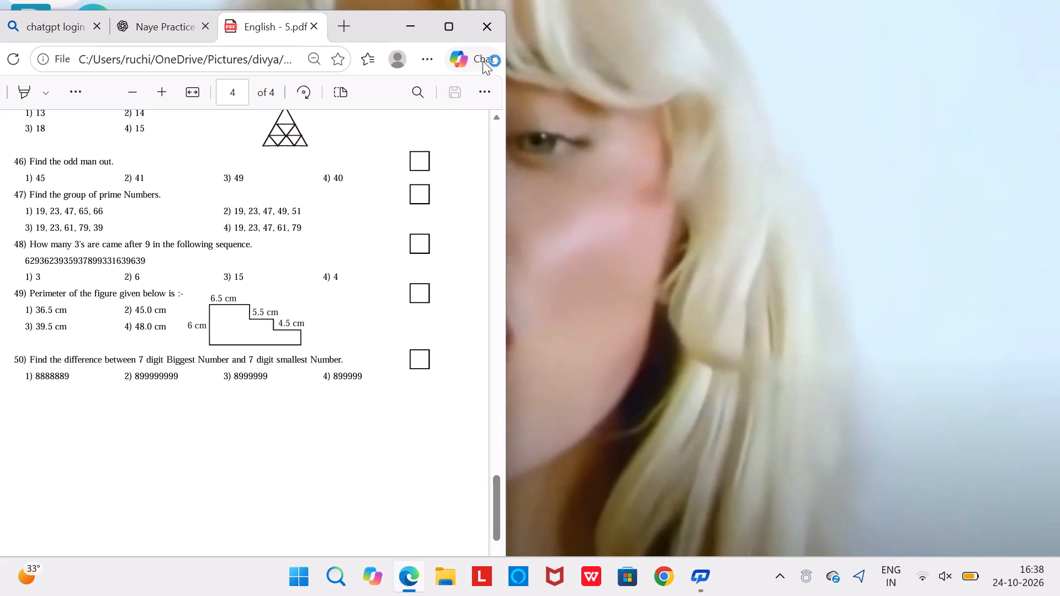
Close the browser window containing the English - 5.pdf reference paper.
left_click(474, 13)
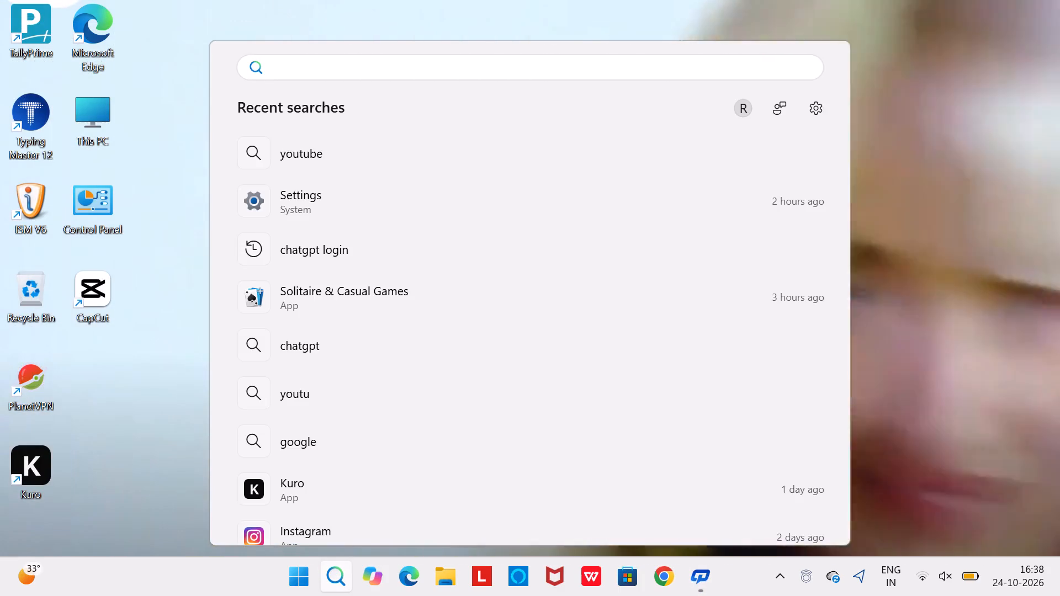
Search the computer for the WhatsApp app with "WHAT".
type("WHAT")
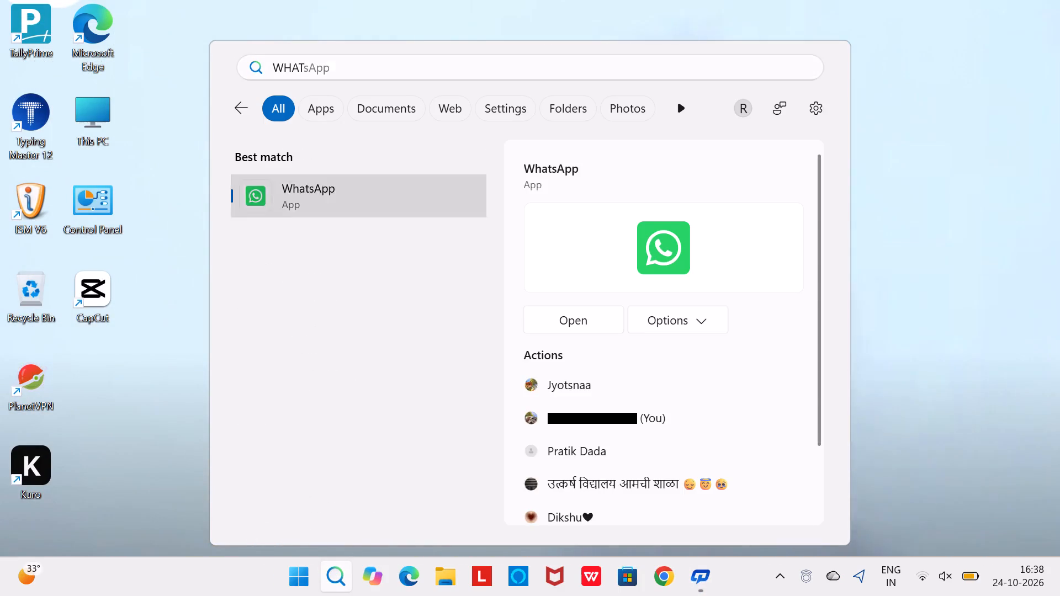